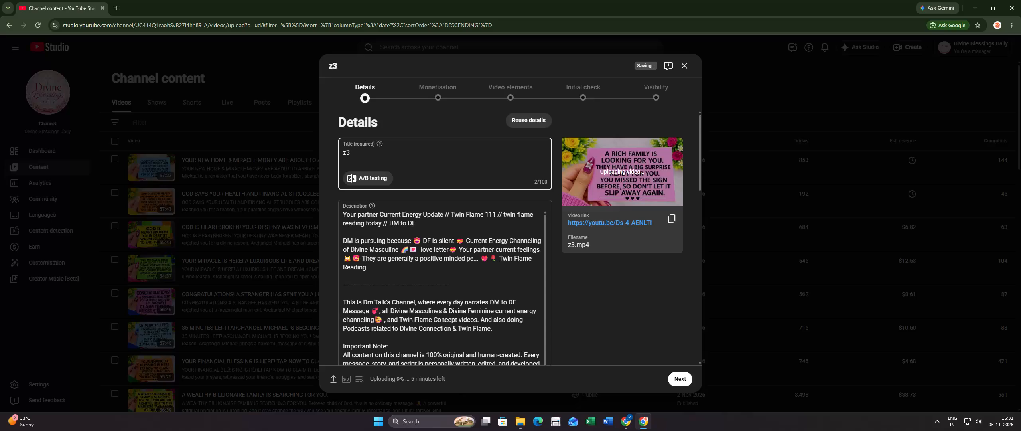
Replace the video title z3 with the copied text "A RICH FAMILY IS LOOKING FOR YOU. THEY HAVE A BIG SURPRISE READY FOR YOU.".
key("BackSpace")
key("BackSpace")
right_click(420, 156)
left_click(465, 243)
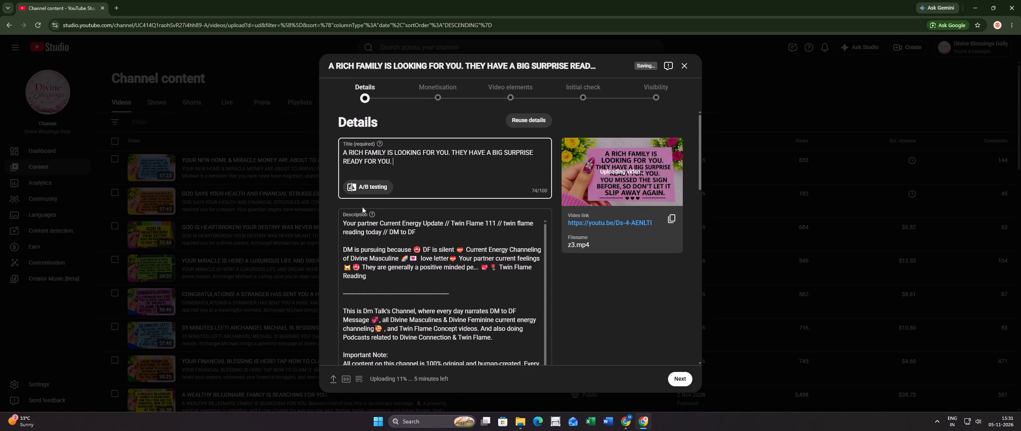
Insert the copied title text at the very beginning of the description, separated from the existing text by a blank line.
left_click(344, 221)
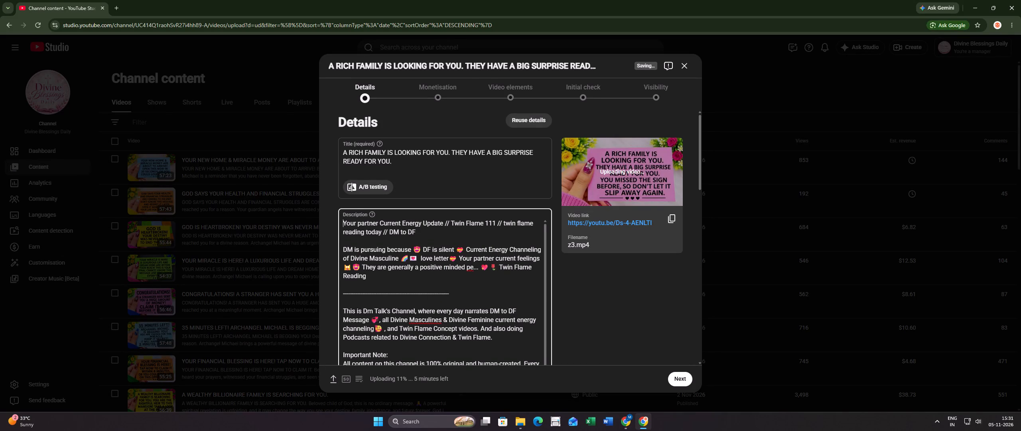
key("ctrl+v")
key("Return")
key("Return")
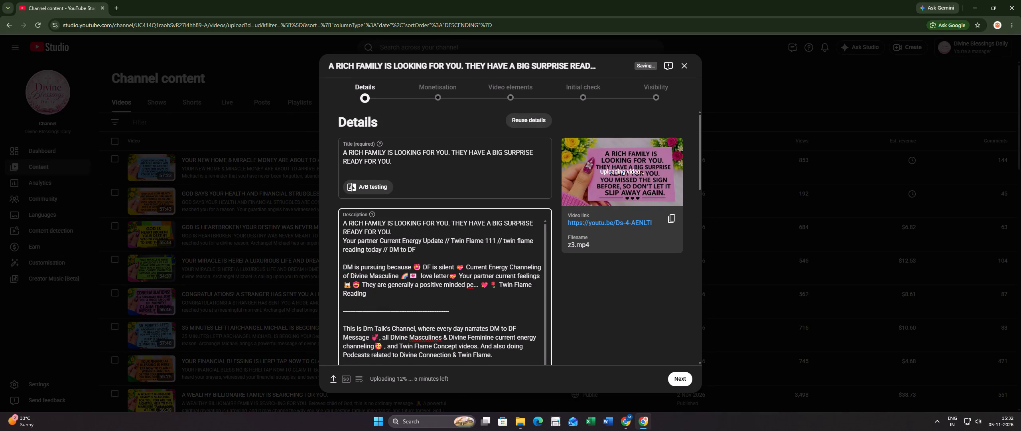
Review the remaining video details, including the thumbnail, playlist and audience settings.
scroll(581, 280, "down", 13)
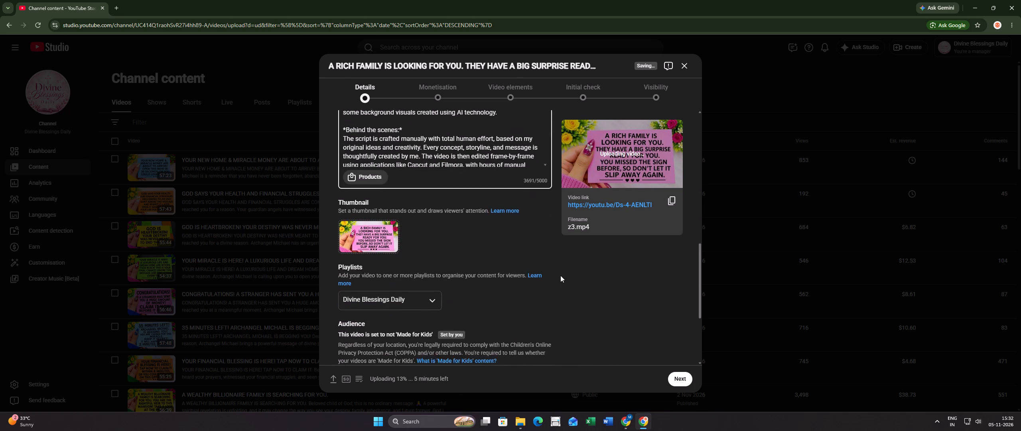
scroll(560, 275, "down", 3)
scroll(577, 284, "up", 1)
scroll(577, 284, "down", 3)
scroll(587, 288, "up", 2)
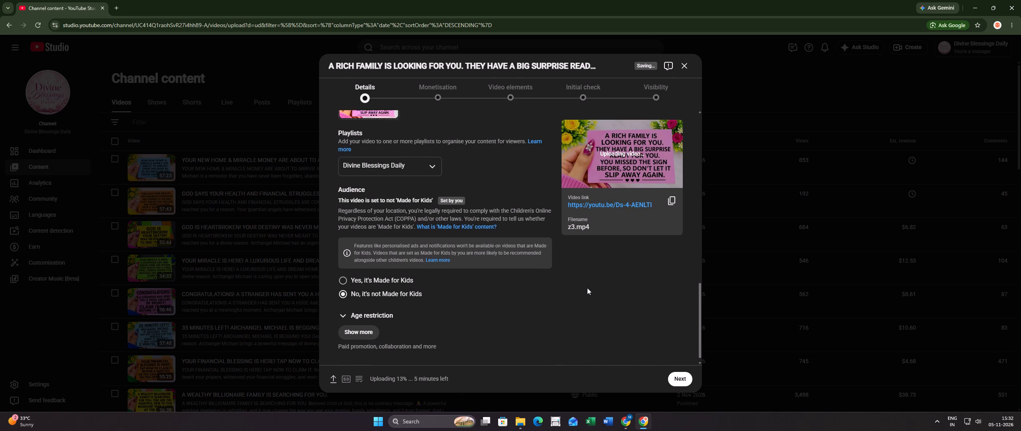
scroll(587, 288, "up", 16)
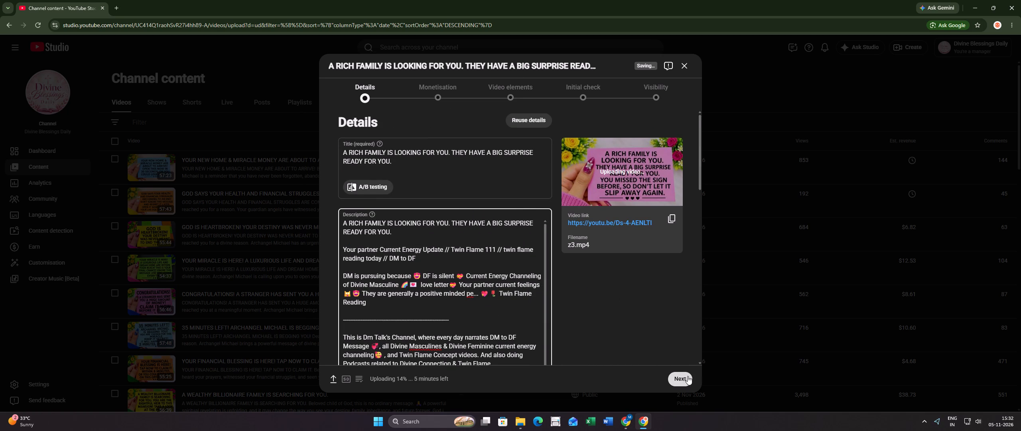
Set watch page ads and YouTube Premium monetisation to On for the video and continue to the ad suitability stage.
left_click(677, 379)
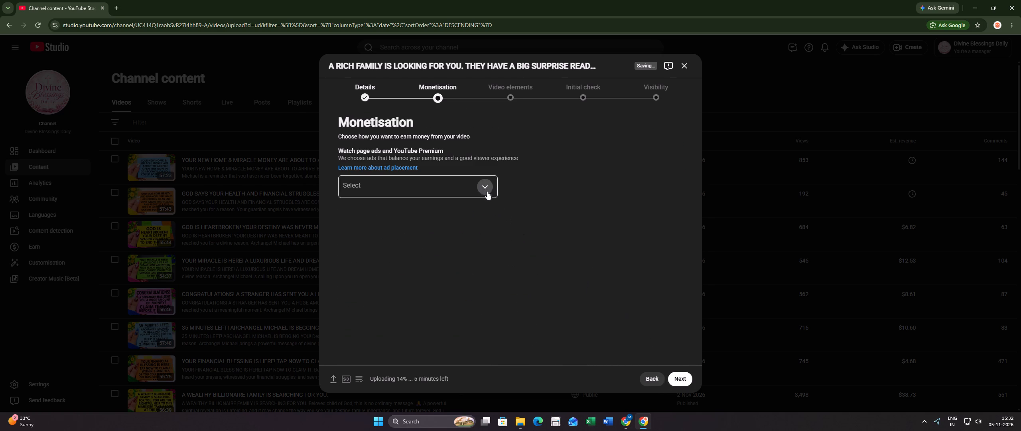
left_click(483, 186)
left_click(459, 186)
left_click(483, 223)
left_click(677, 381)
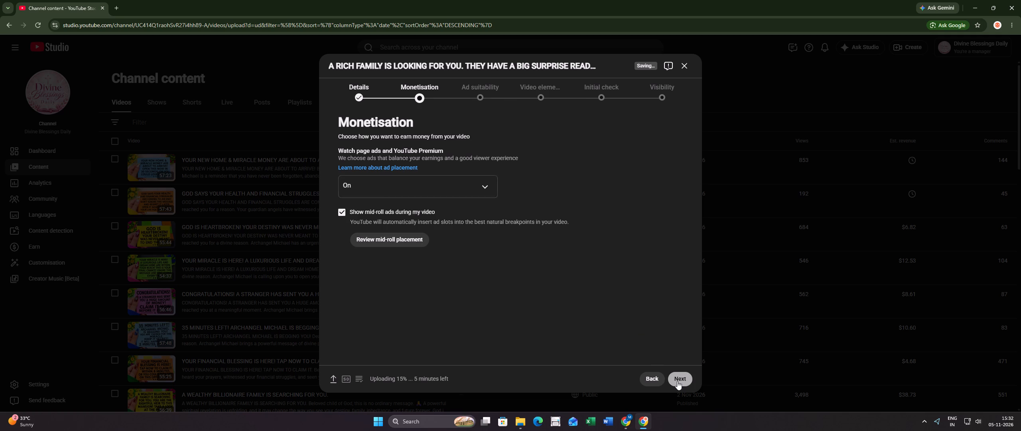
Answer the ad suitability questionnaire with "None of the above" and submit the rating.
scroll(660, 340, "down", 15)
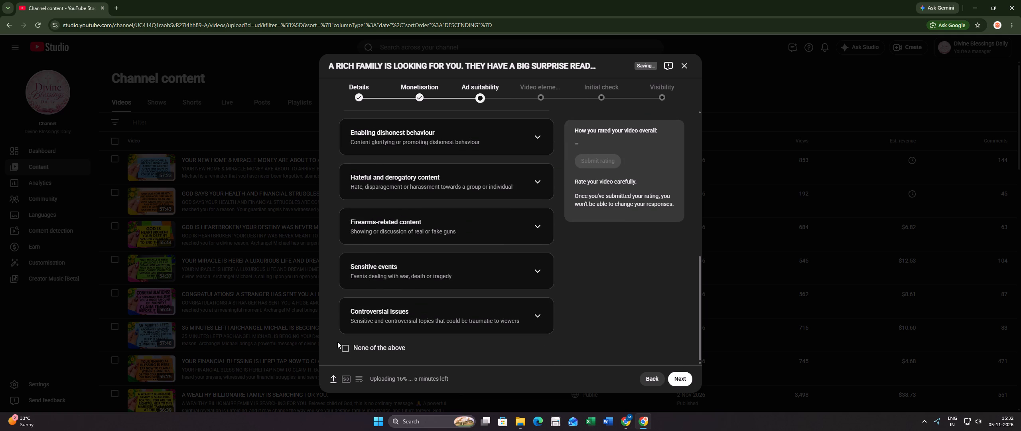
left_click(346, 343)
scroll(597, 188, "up", 2)
left_click(605, 152)
left_click(603, 164)
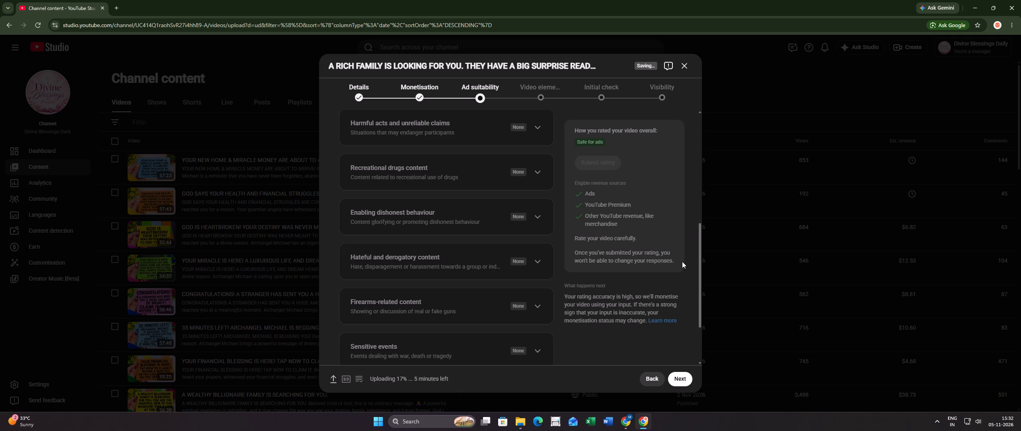
Proceed past the ad suitability and video elements stages to the initial check.
scroll(671, 286, "down", 1)
scroll(670, 288, "up", 5)
scroll(670, 288, "down", 4)
scroll(670, 289, "up", 5)
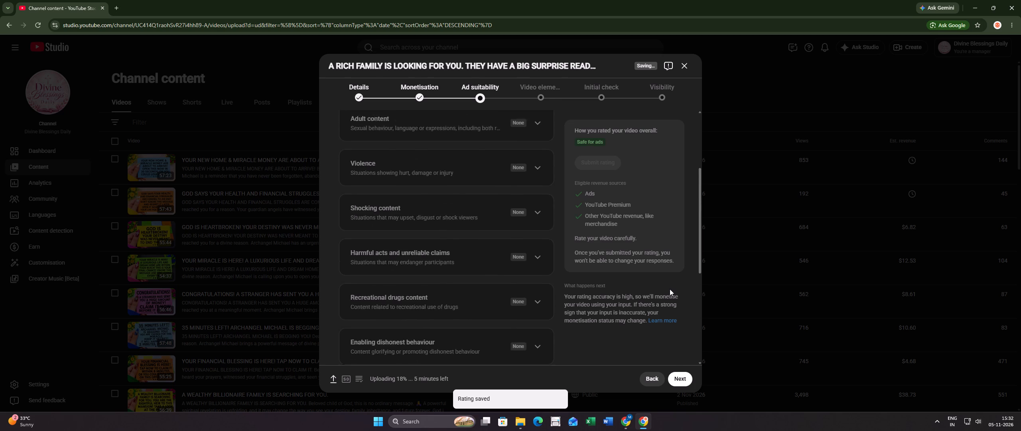
scroll(670, 289, "up", 10)
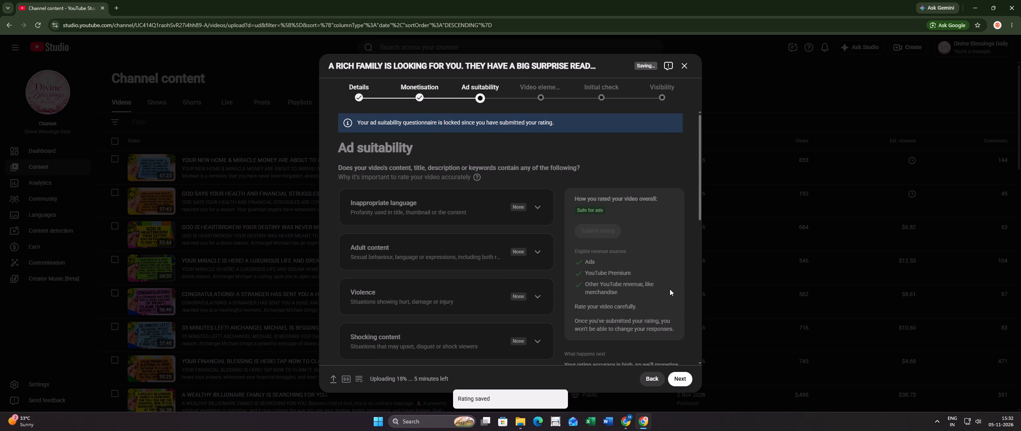
left_click(681, 375)
left_click(681, 375)
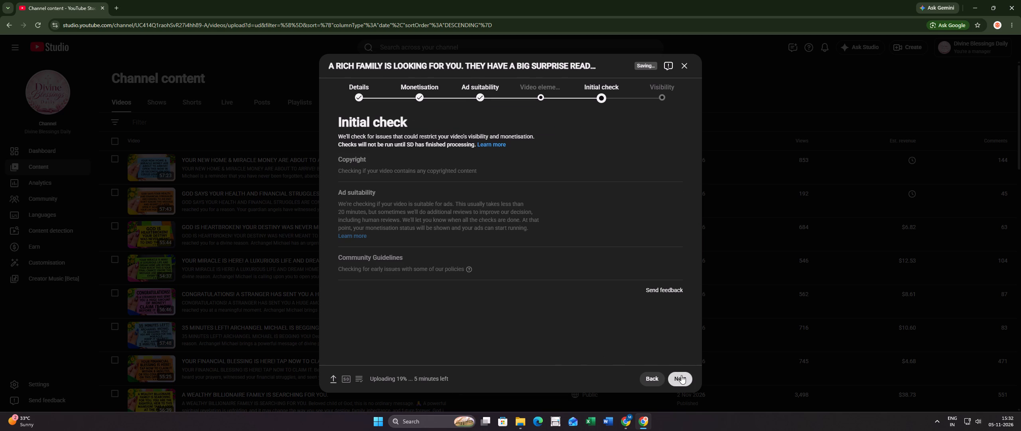
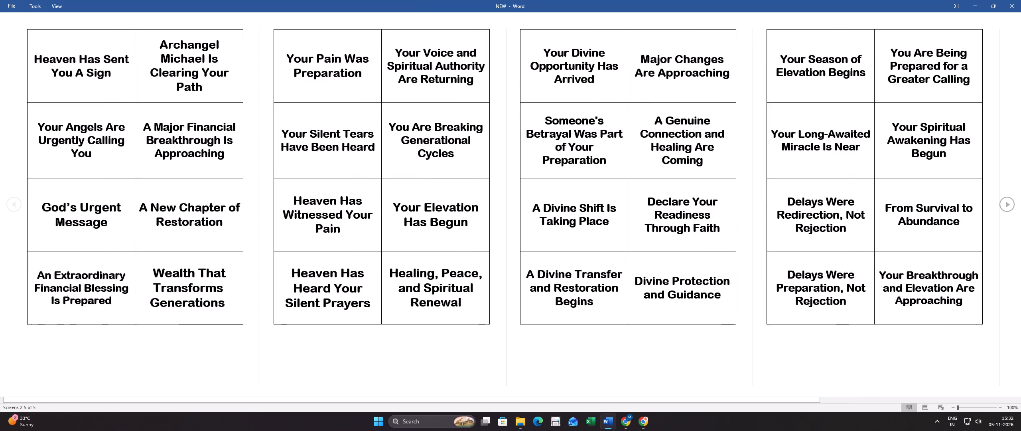
Look through all the pages of title tables in the Word document NEW.
scroll(851, 199, "down", 2)
scroll(851, 199, "up", 2)
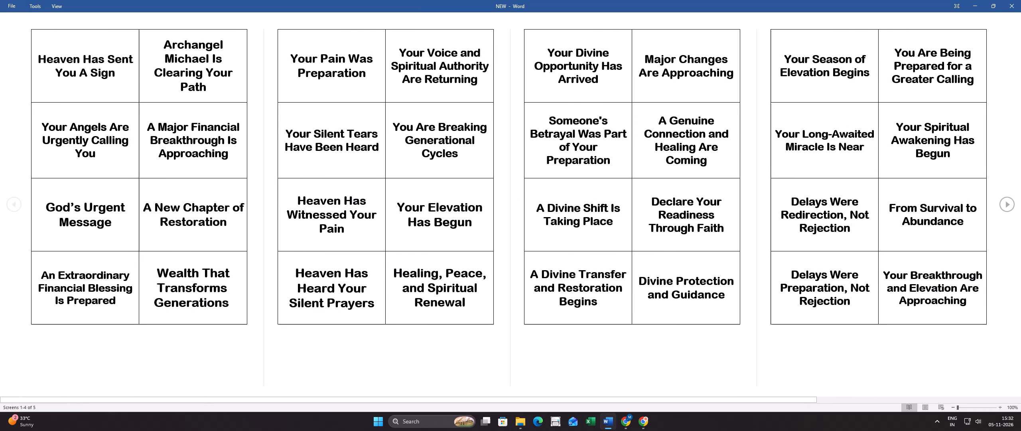
scroll(851, 199, "up", 6)
scroll(848, 198, "down", 4)
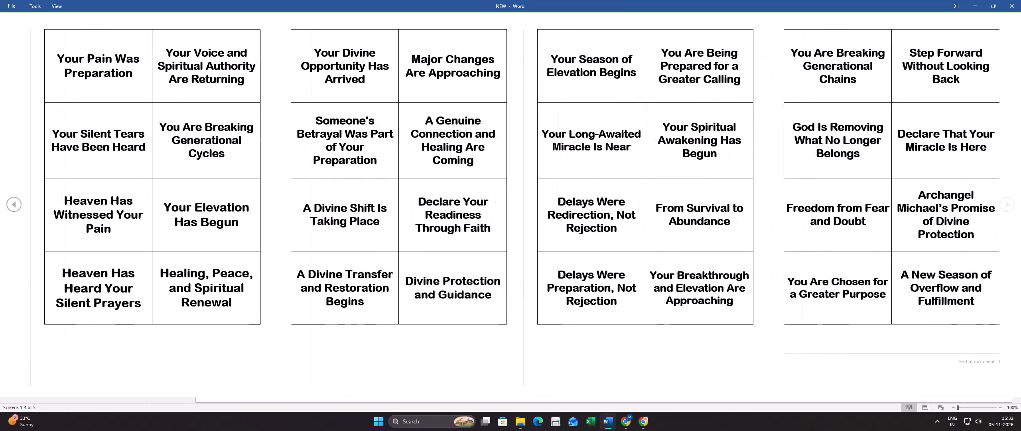
scroll(848, 198, "down", 4)
scroll(848, 198, "up", 3)
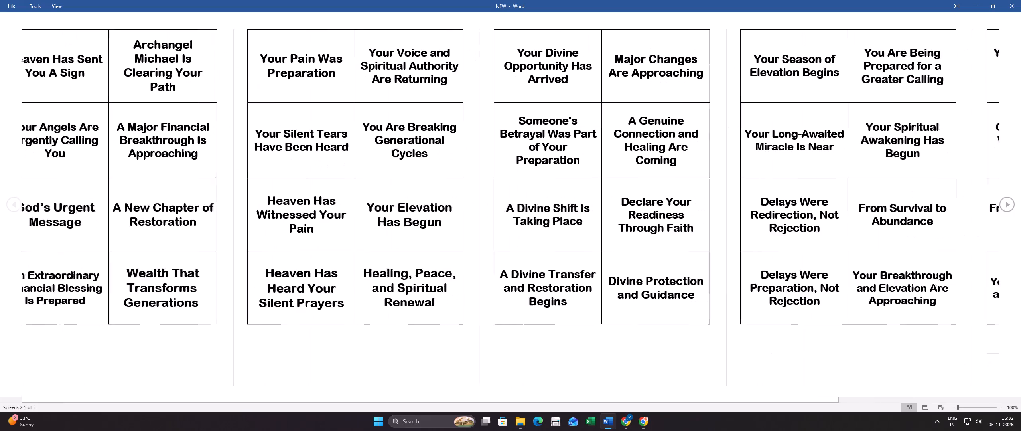
scroll(848, 198, "up", 1)
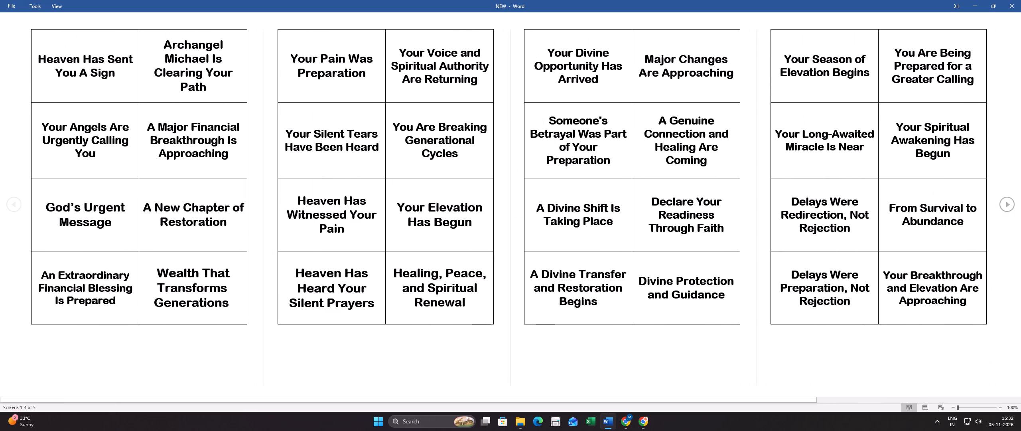
Check the page layout of the NEW document in print preview, and close the document without printing.
key("ctrl+p")
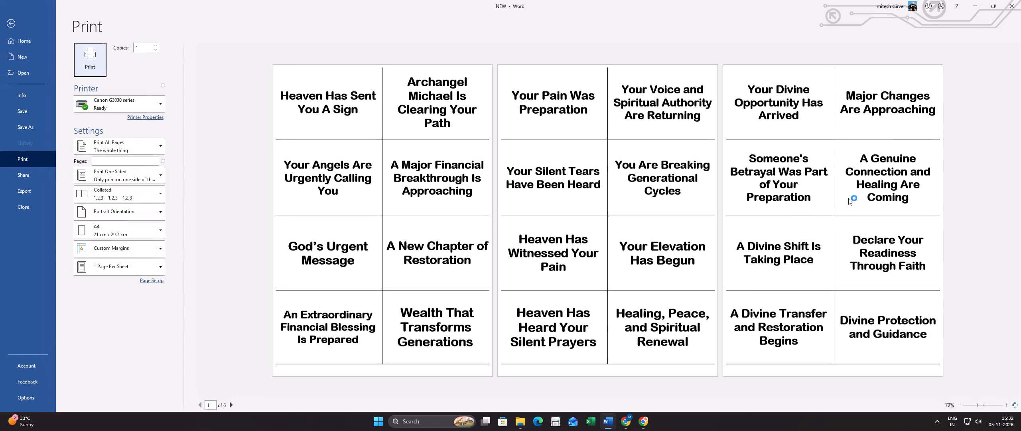
scroll(913, 231, "down", 5)
scroll(892, 253, "up", 3)
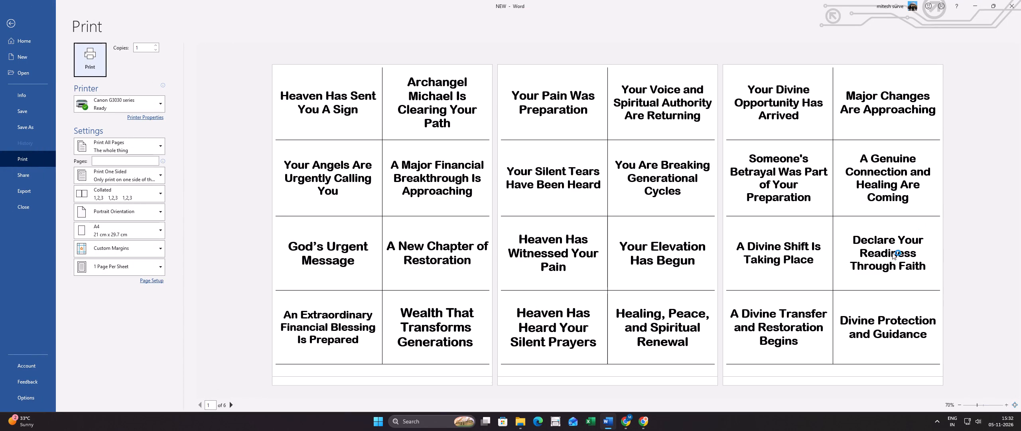
scroll(892, 253, "up", 1)
scroll(892, 253, "down", 2)
scroll(892, 253, "up", 4)
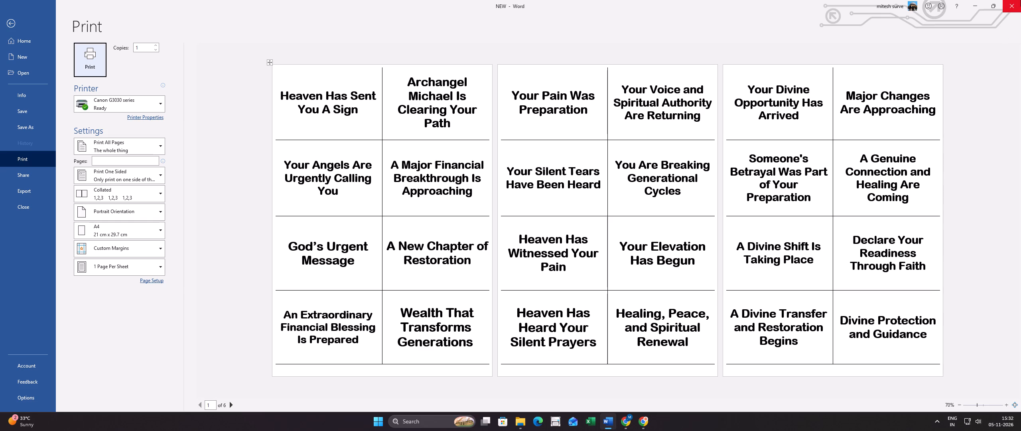
left_click(1020, 0)
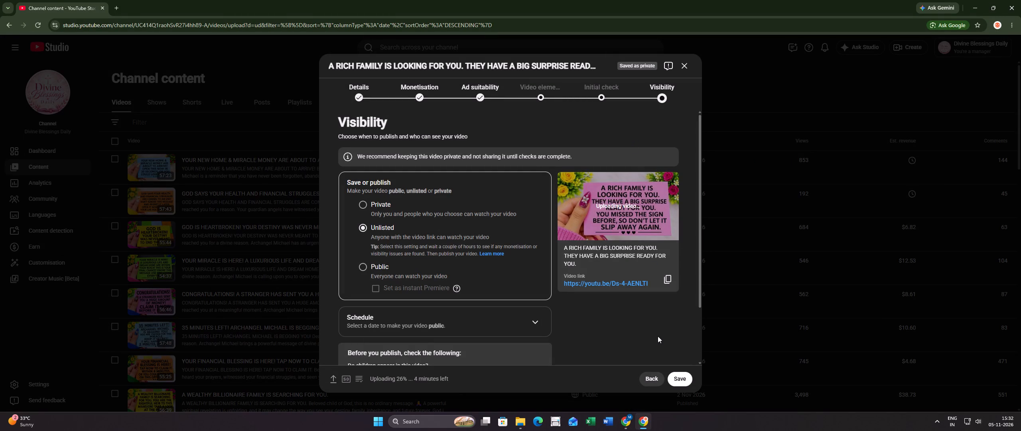
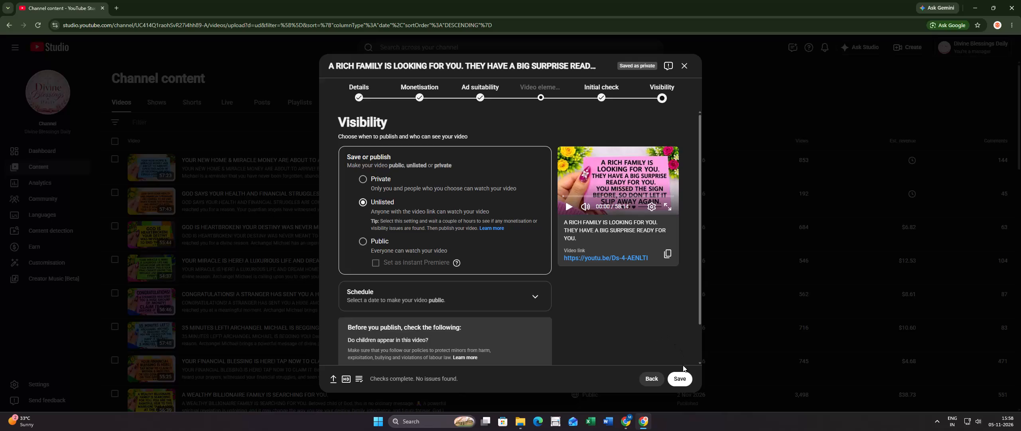
Save the video 'A RICH FAMILY IS LOOKING FOR YOU' with its visibility as Unlisted.
left_click(684, 374)
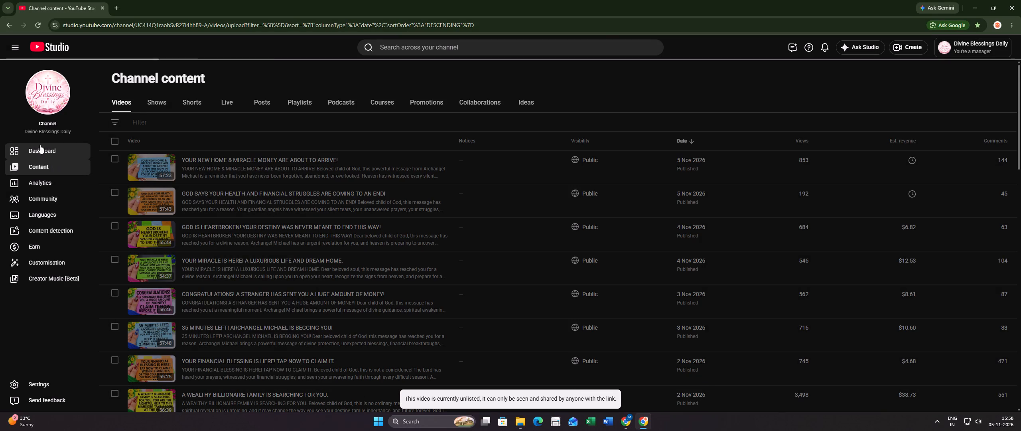
Start a new video upload using the file z4 from the MITESH (D:) drive.
left_click(907, 51)
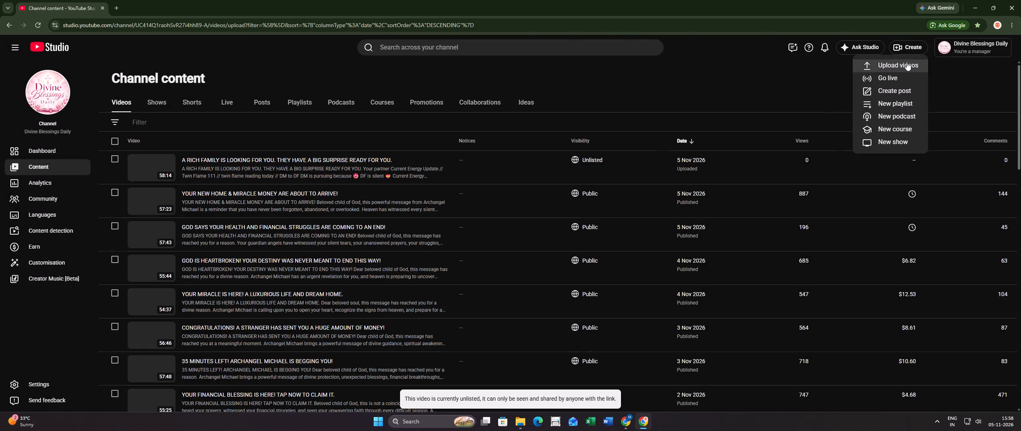
left_click(907, 62)
left_click(501, 265)
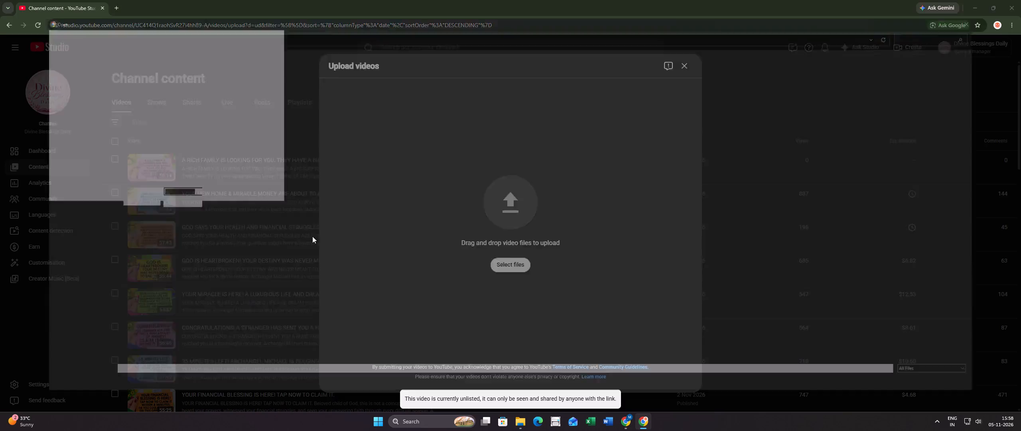
left_click(46, 361)
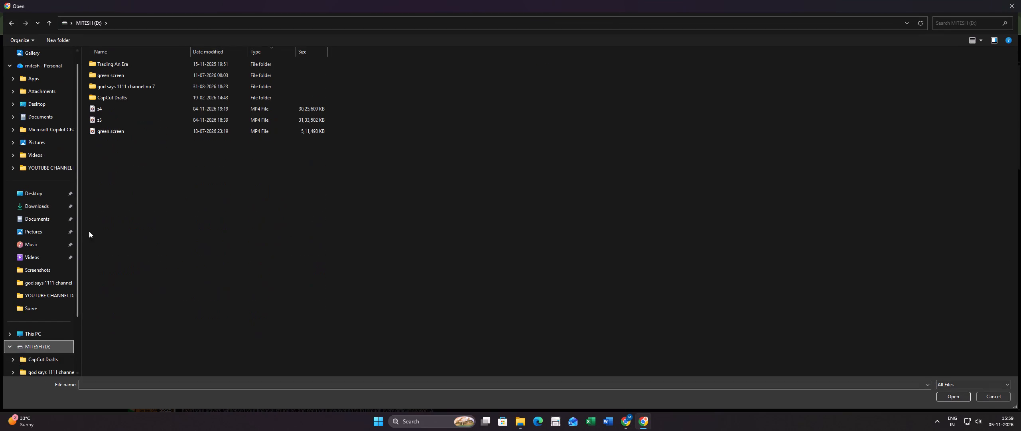
double_click(117, 110)
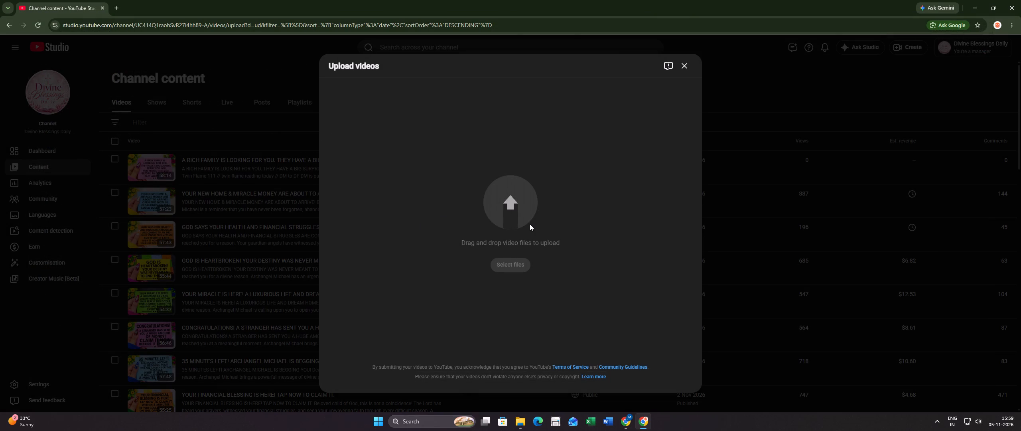
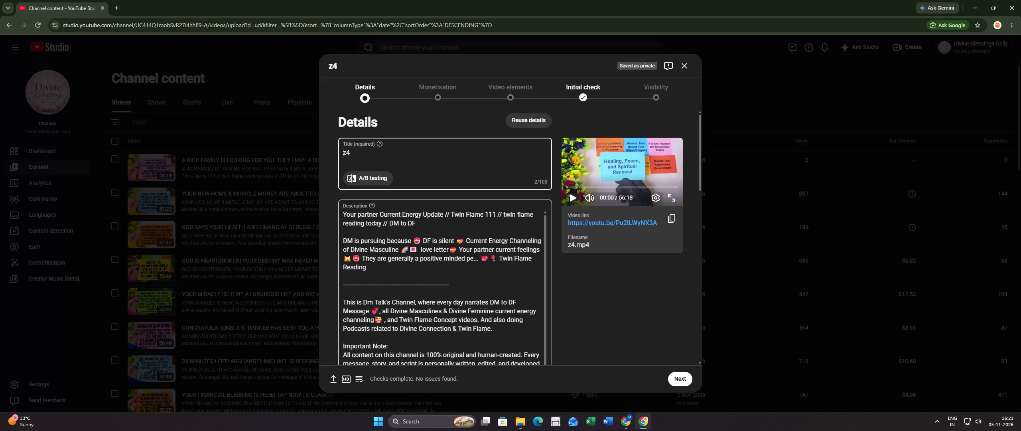
Upload the z4 PNG image from the Downloads folder as the thumbnail of the z4 video.
scroll(606, 331, "down", 10)
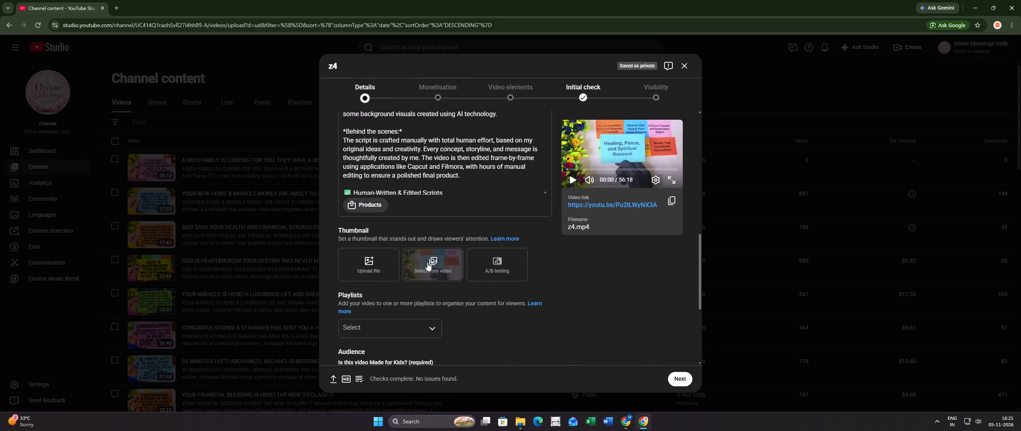
left_click(356, 271)
double_click(23, 206)
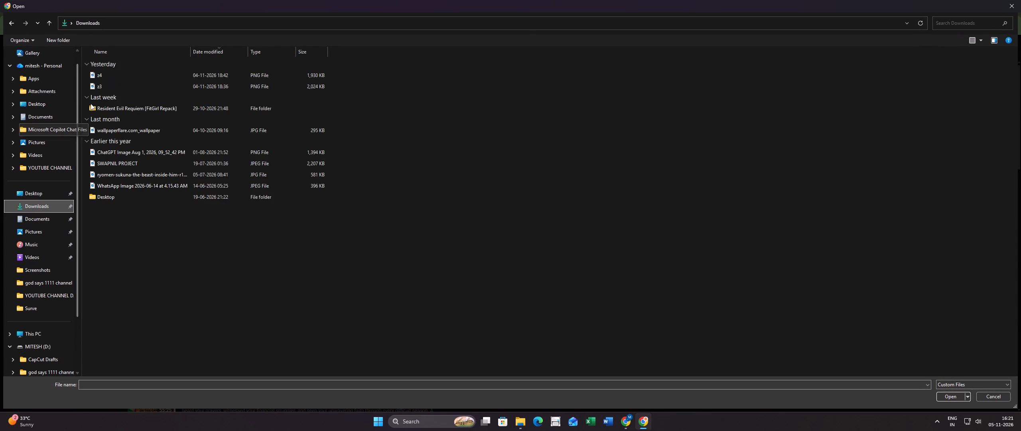
double_click(124, 76)
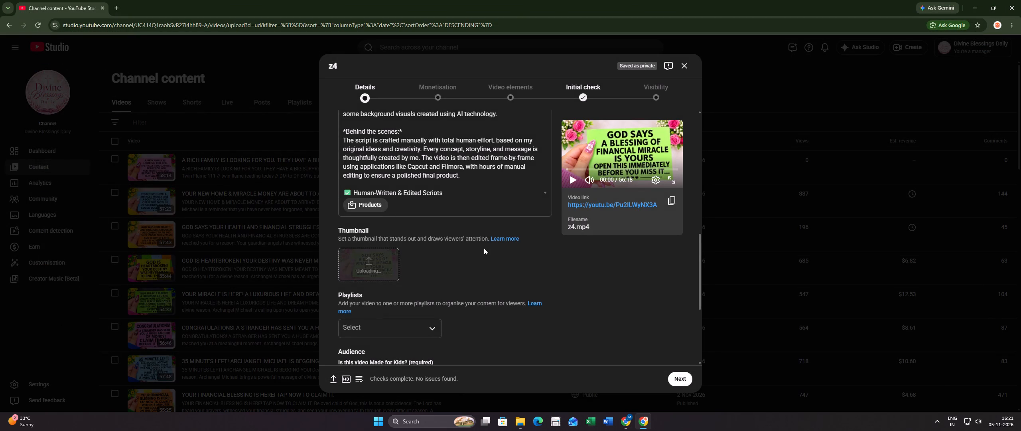
Add the z4 video to the Divine Blessings Daily playlist.
scroll(499, 280, "down", 2)
left_click(380, 240)
left_click(378, 241)
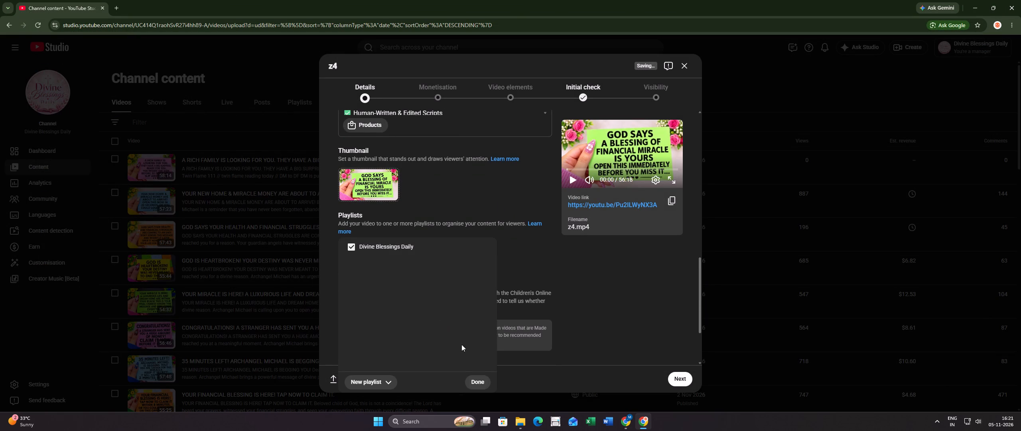
left_click(481, 378)
Set the z4 video's audience to 'No, it's not Made for Kids'.
scroll(463, 306, "down", 3)
left_click(398, 284)
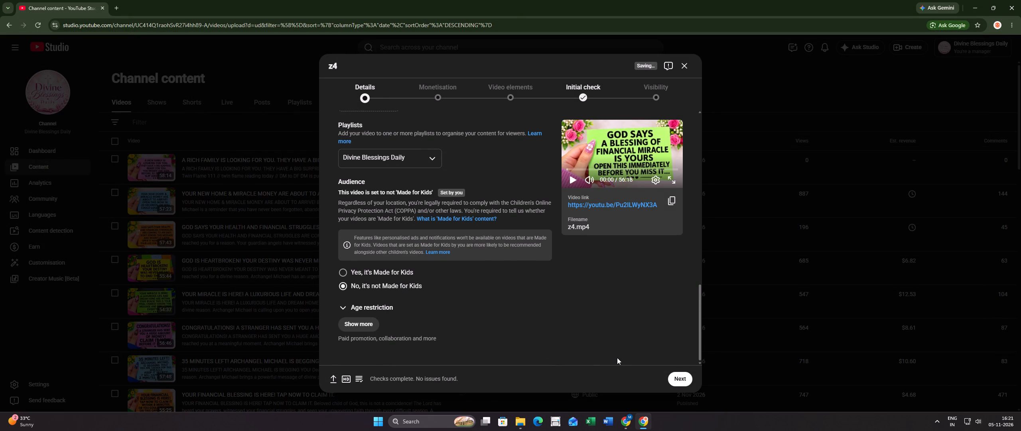
scroll(597, 344, "up", 7)
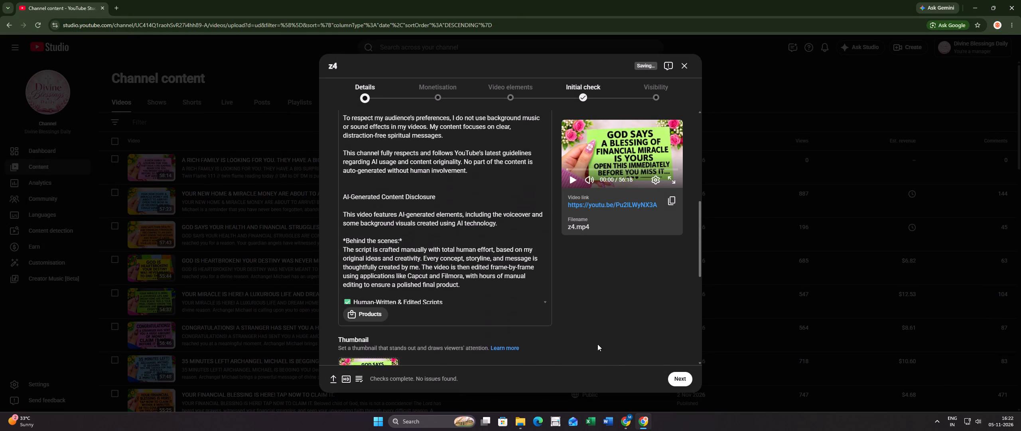
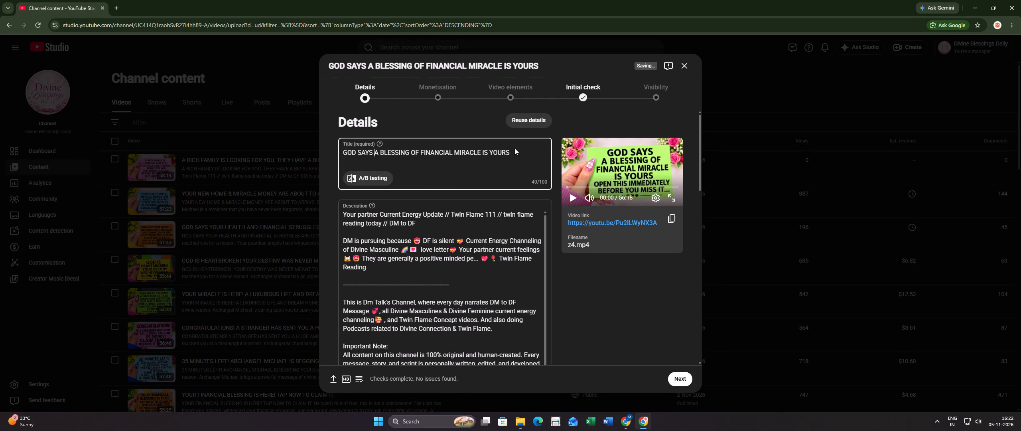
Add a full stop at the end of the z4 video's title.
left_click(511, 151)
key("period")
Copy the z4 video's title and paste it as the first line of the description, followed by a blank line.
triple_click(442, 152)
right_click(442, 152)
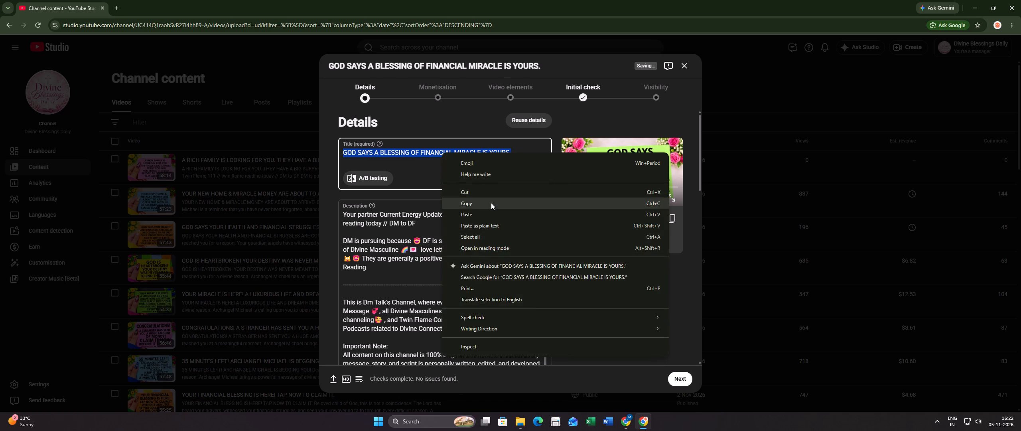
left_click(491, 203)
left_click(343, 213)
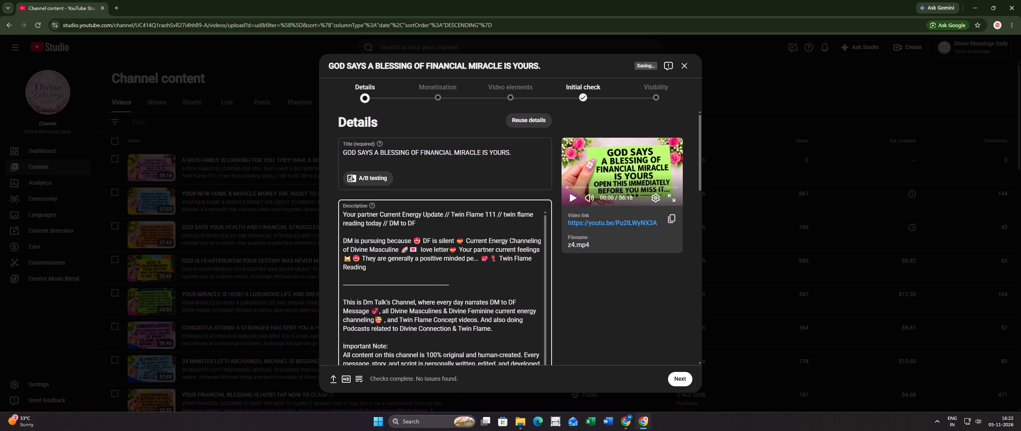
key("ctrl+v")
key("Return")
key("Return")
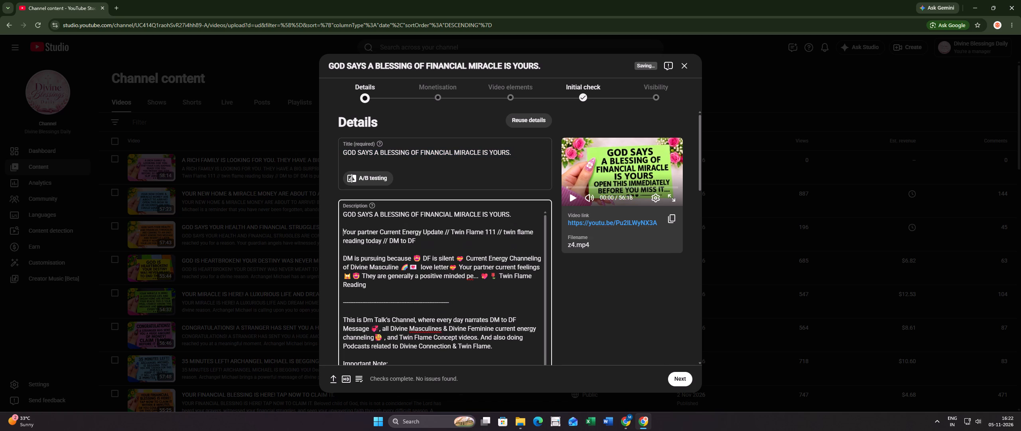
scroll(557, 263, "down", 7)
scroll(567, 275, "up", 9)
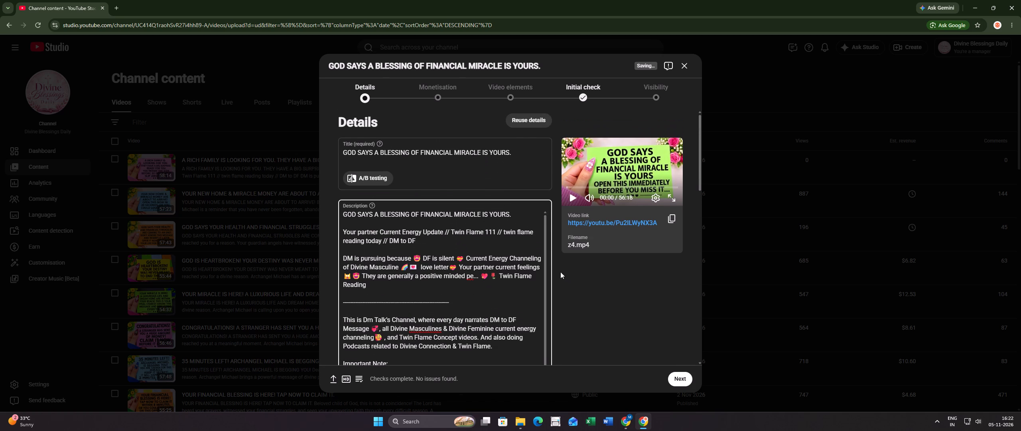
Turn monetisation on for the z4 video.
left_click(677, 377)
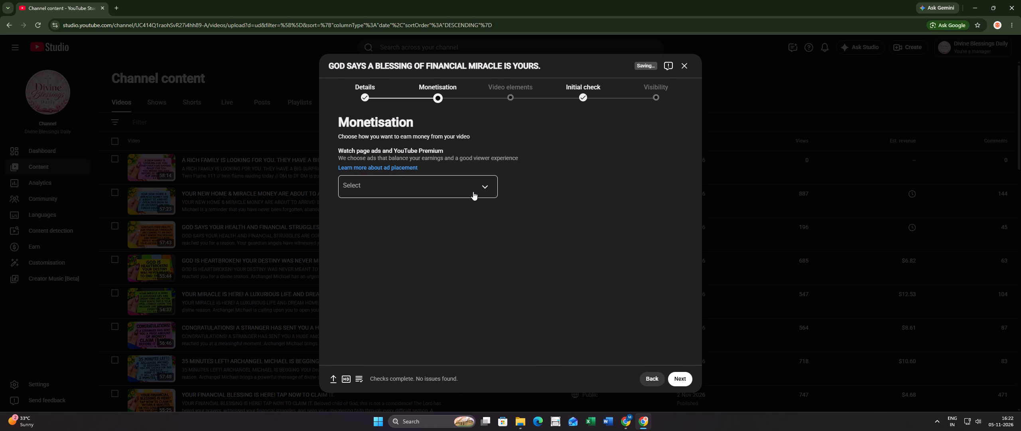
left_click(473, 192)
left_click(429, 190)
left_click(482, 231)
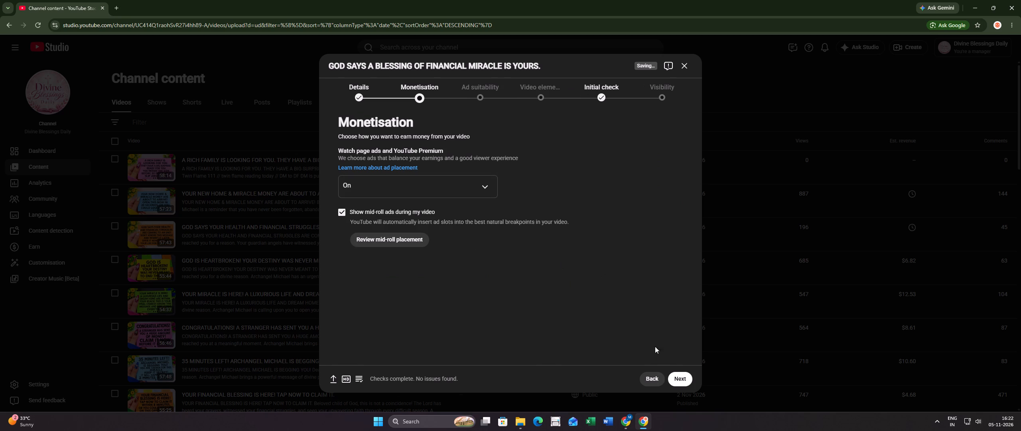
Rate the z4 video's ad suitability as 'None of the above' and submit the rating.
left_click(686, 378)
scroll(638, 326, "down", 10)
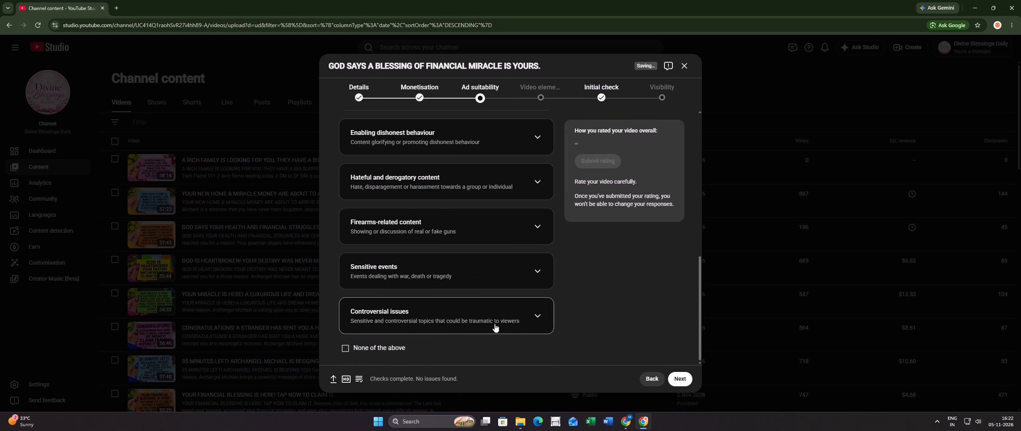
scroll(445, 332, "down", 2)
left_click(392, 347)
scroll(588, 270, "up", 1)
scroll(589, 268, "down", 1)
scroll(589, 268, "up", 3)
left_click(593, 161)
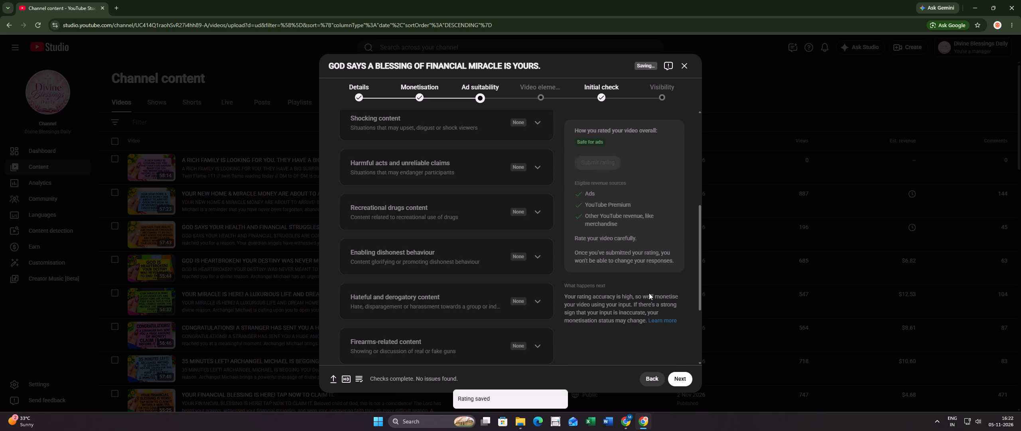
scroll(649, 293, "up", 8)
scroll(649, 293, "down", 15)
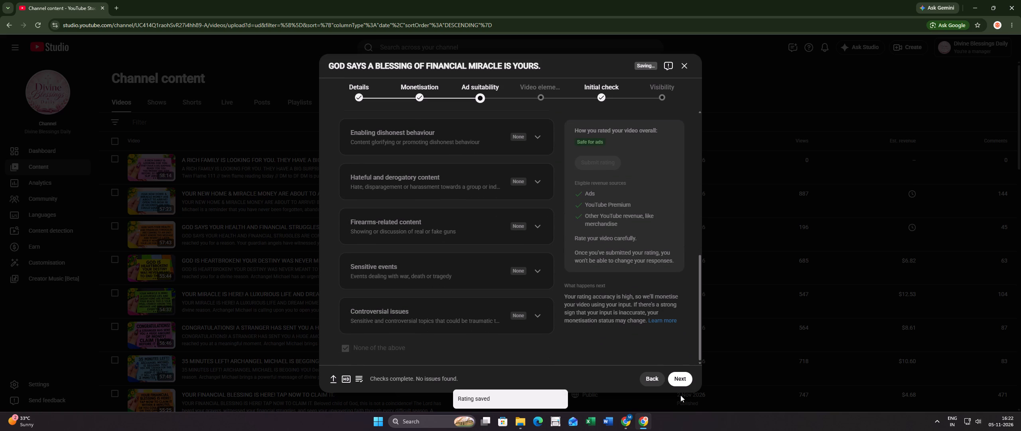
Proceed to the z4 video's visibility settings and save it as Unlisted.
left_click(686, 379)
left_click(686, 379)
left_click(682, 374)
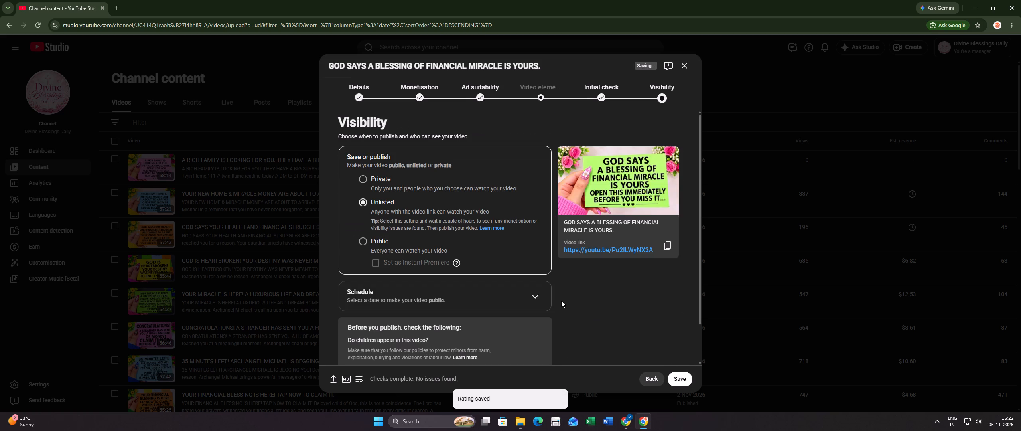
left_click(688, 382)
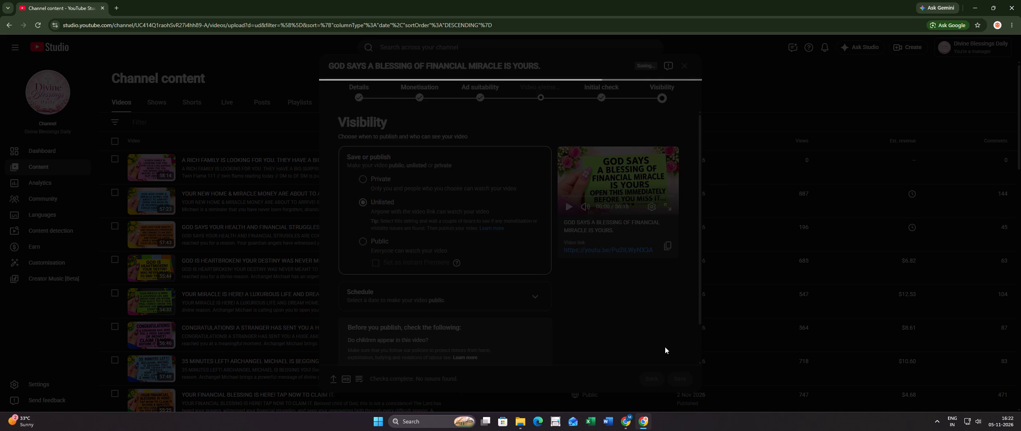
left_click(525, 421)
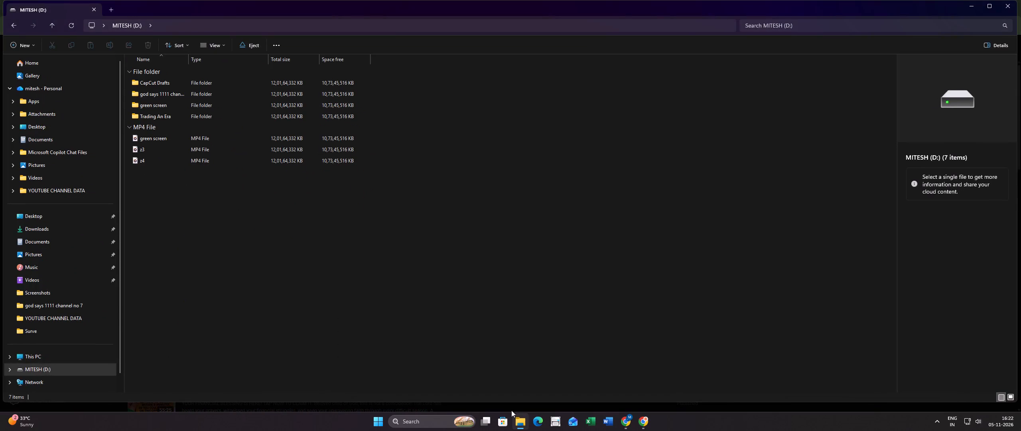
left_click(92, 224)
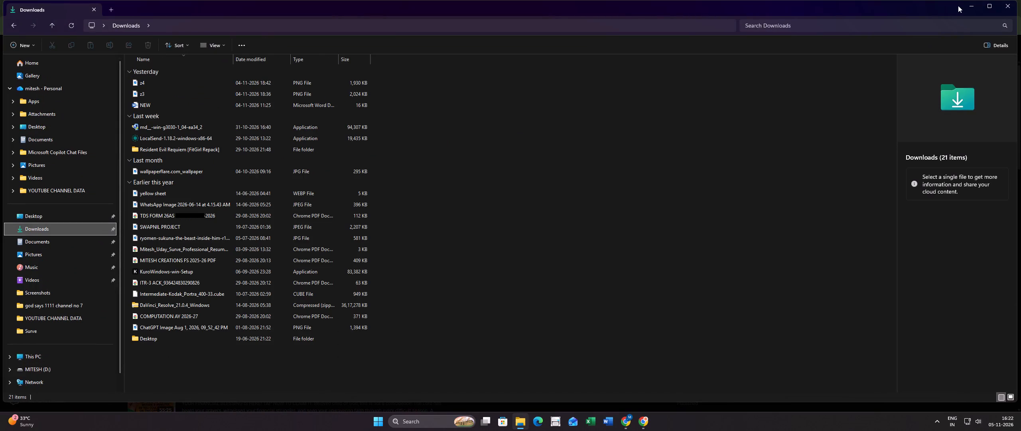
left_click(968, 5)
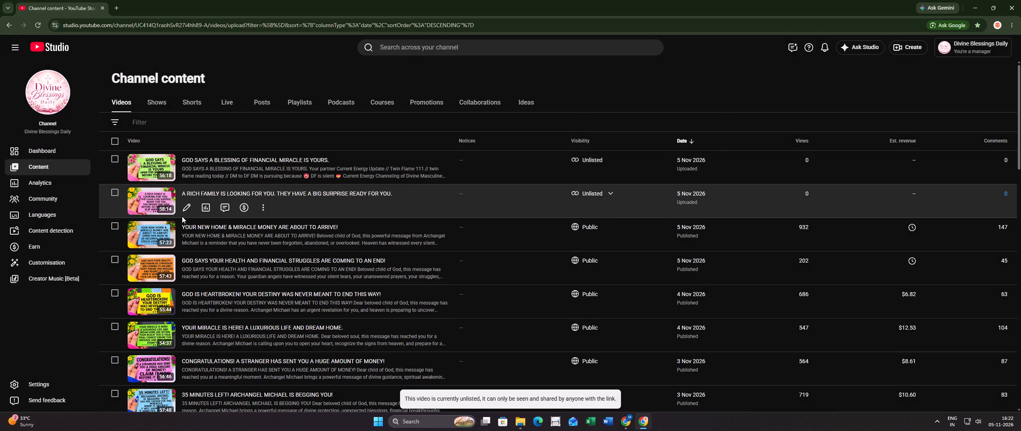
Open the details page of the z3 video, 'A RICH FAMILY IS LOOKING FOR YOU'.
left_click(187, 212)
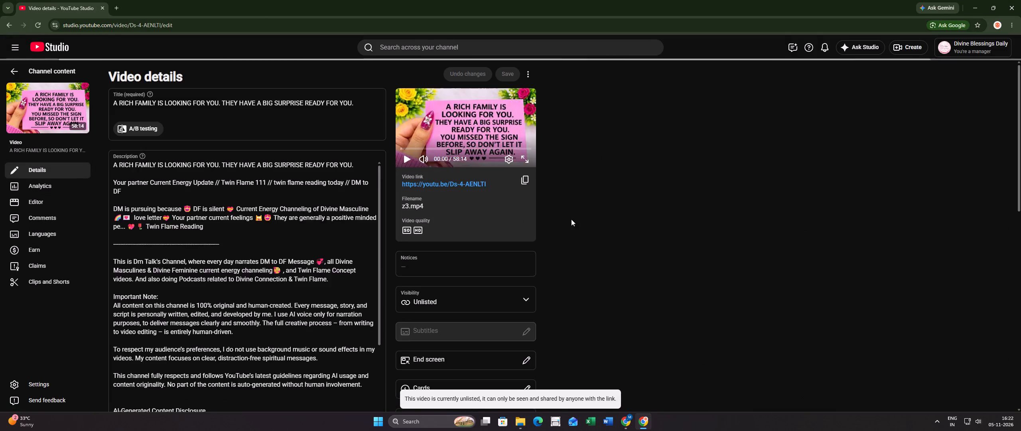
scroll(576, 225, "down", 2)
left_click(500, 222)
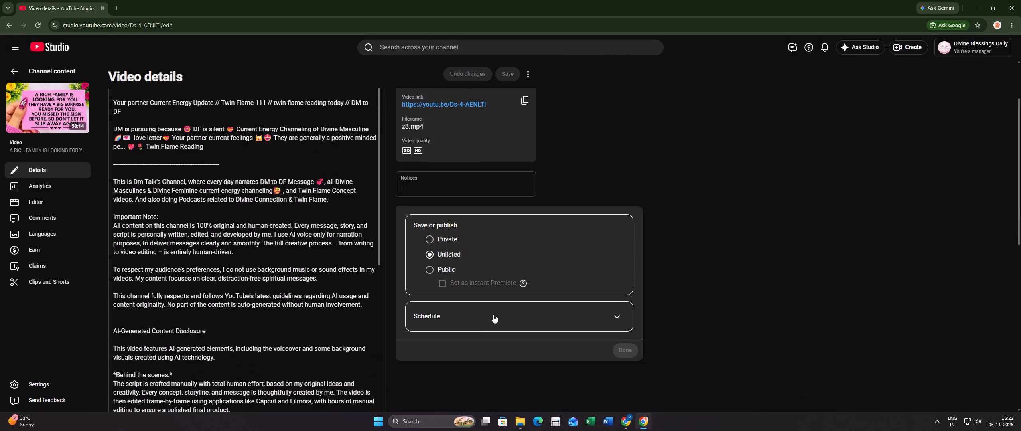
scroll(250, 233, "up", 5)
scroll(611, 154, "up", 1)
left_click(788, 253)
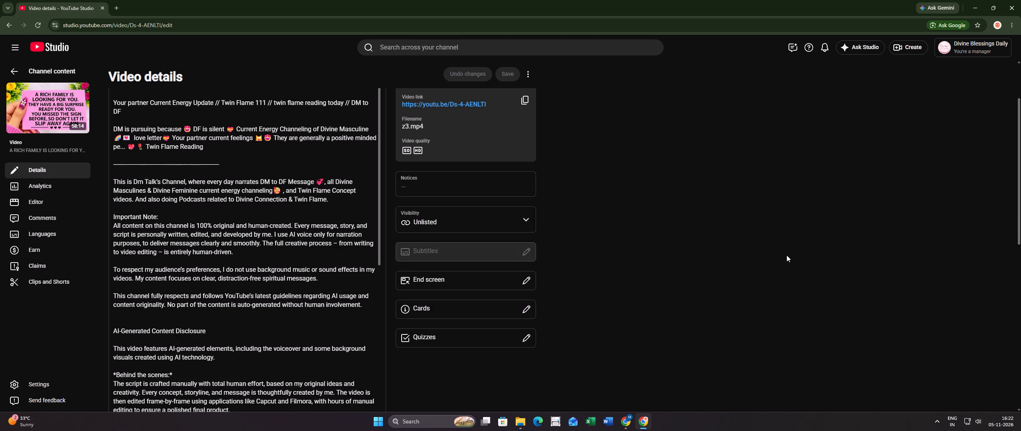
scroll(695, 283, "up", 6)
scroll(609, 231, "down", 2)
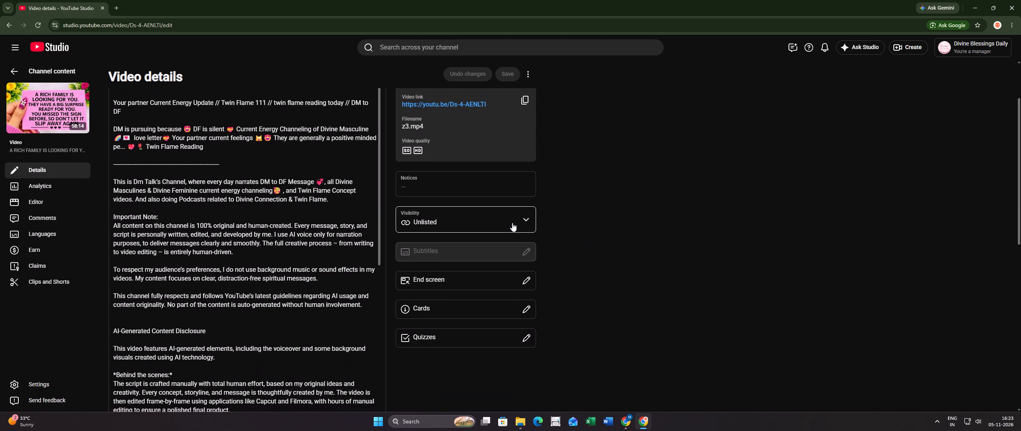
Schedule the z3 video to go public on 6 Nov 2026 at 02:30 and save the change.
left_click(512, 223)
left_click(503, 311)
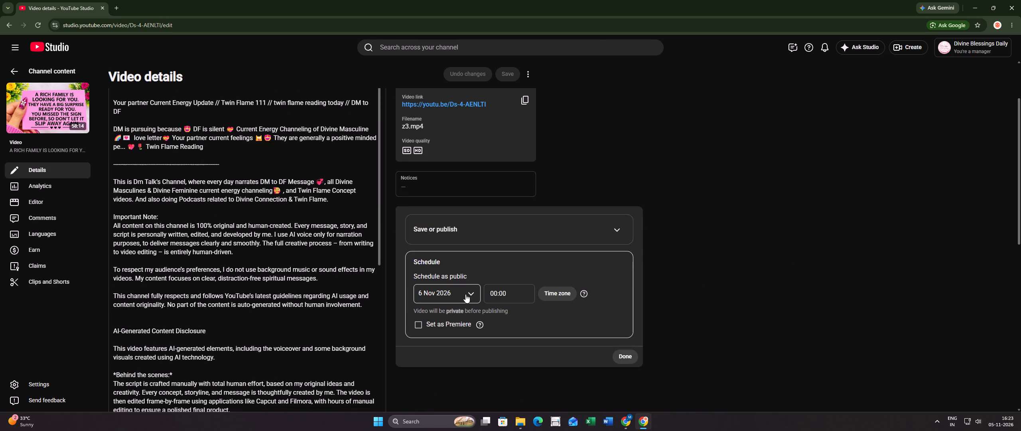
left_click(465, 294)
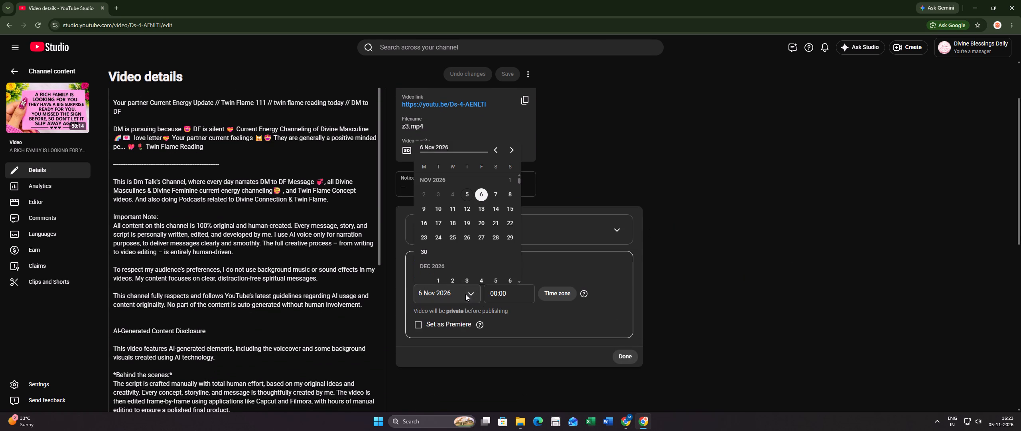
left_click(569, 169)
left_click(517, 289)
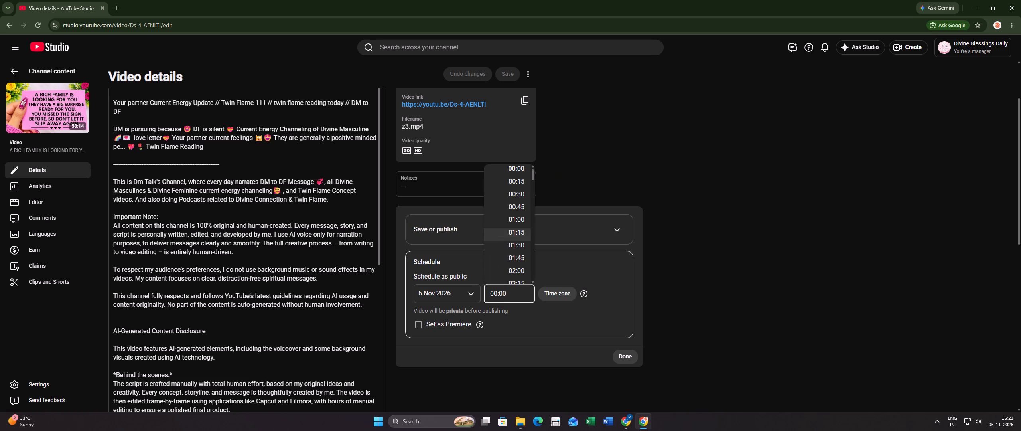
scroll(520, 200, "up", 1)
scroll(520, 200, "down", 2)
scroll(521, 207, "up", 3)
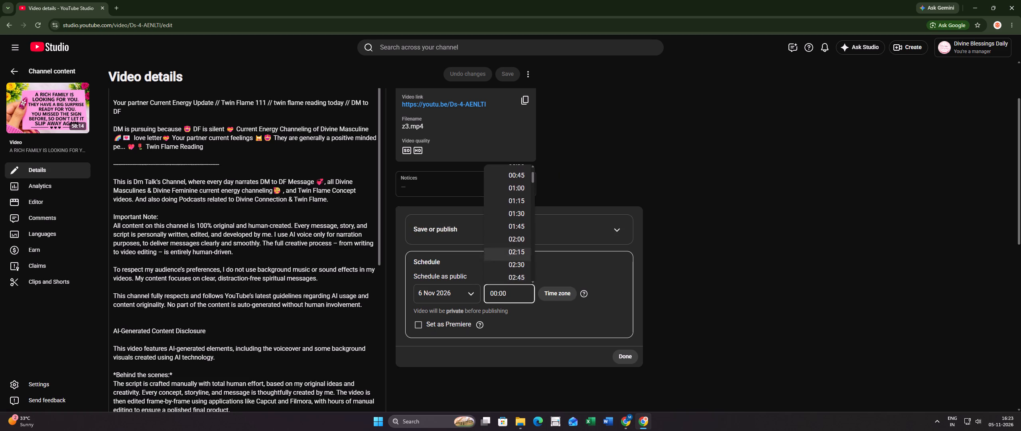
scroll(521, 207, "up", 8)
scroll(521, 207, "down", 1)
left_click(518, 261)
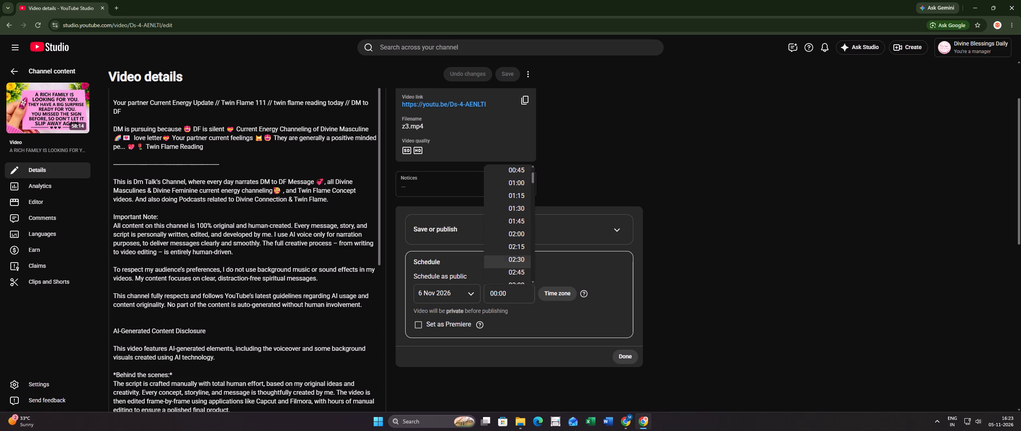
left_click(624, 352)
scroll(556, 238, "up", 5)
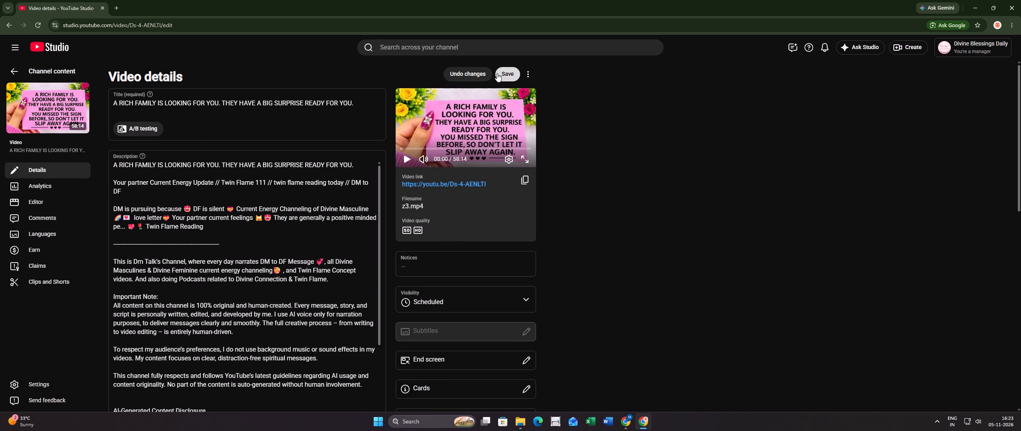
left_click(497, 73)
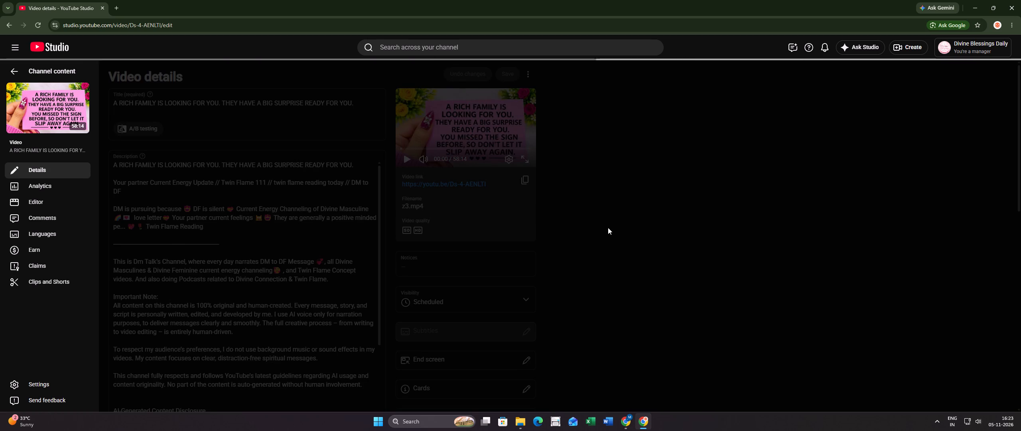
Copy the z3 video's link.
triple_click(524, 180)
triple_click(524, 180)
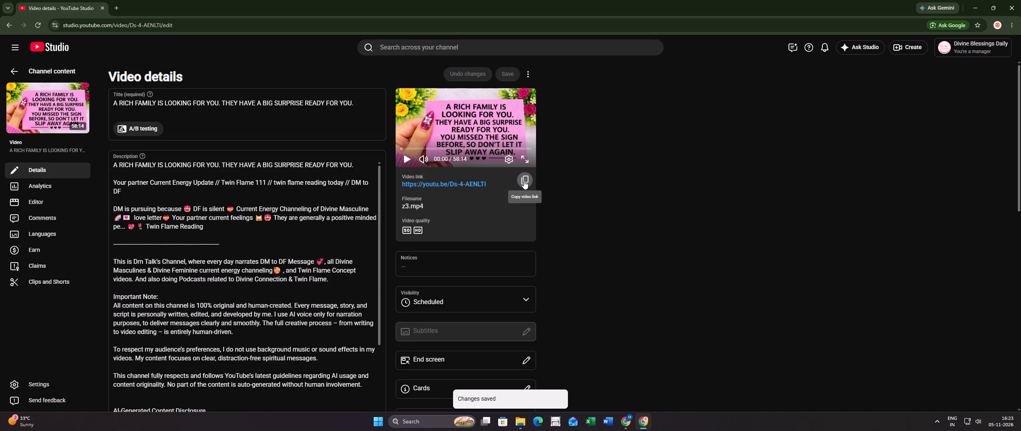
Open the Posts section of the Divine Blessings Daily public channel page in a separate browser tab.
left_click(118, 5)
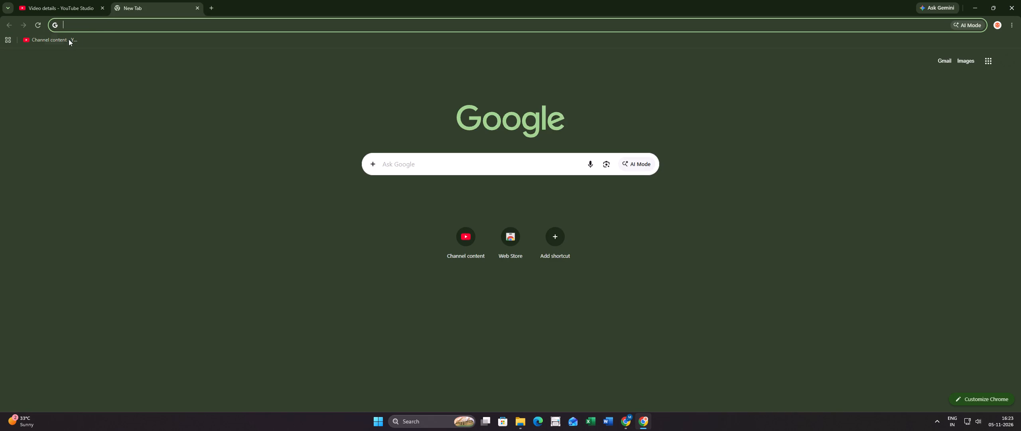
left_click(69, 39)
left_click(75, 0)
left_click(125, 0)
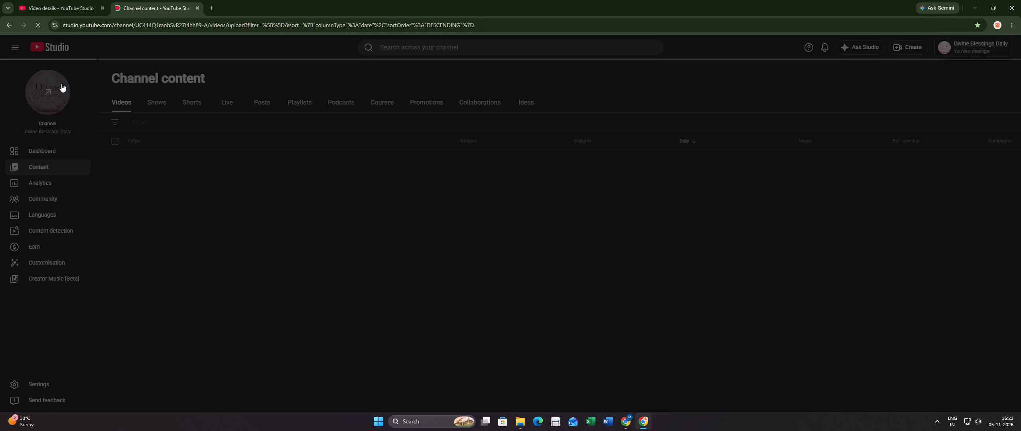
left_click(59, 93)
left_click(199, 7)
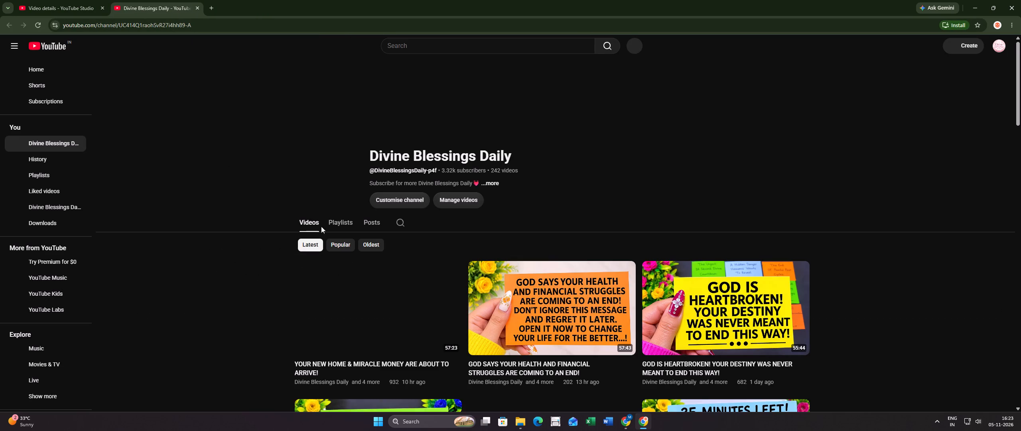
left_click(372, 217)
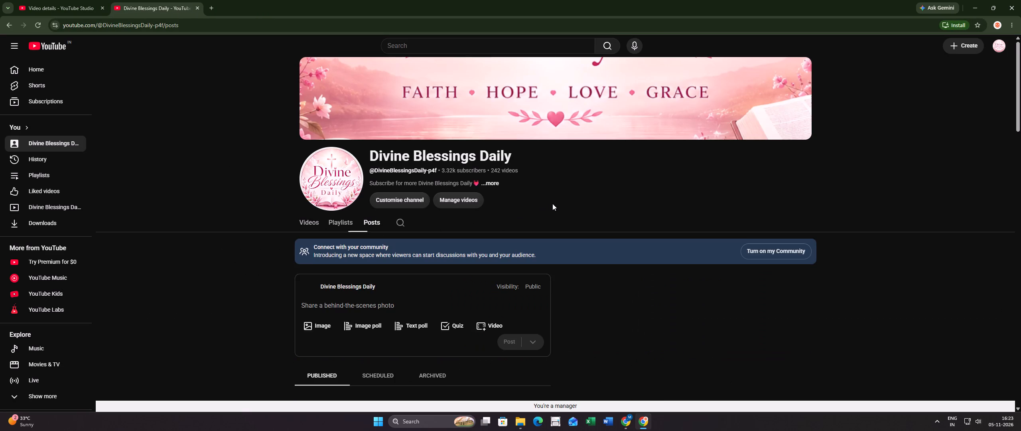
Find the z3 video by its copied link and insert it into a new channel post.
scroll(552, 204, "down", 2)
left_click(492, 250)
right_click(516, 108)
right_click(516, 108)
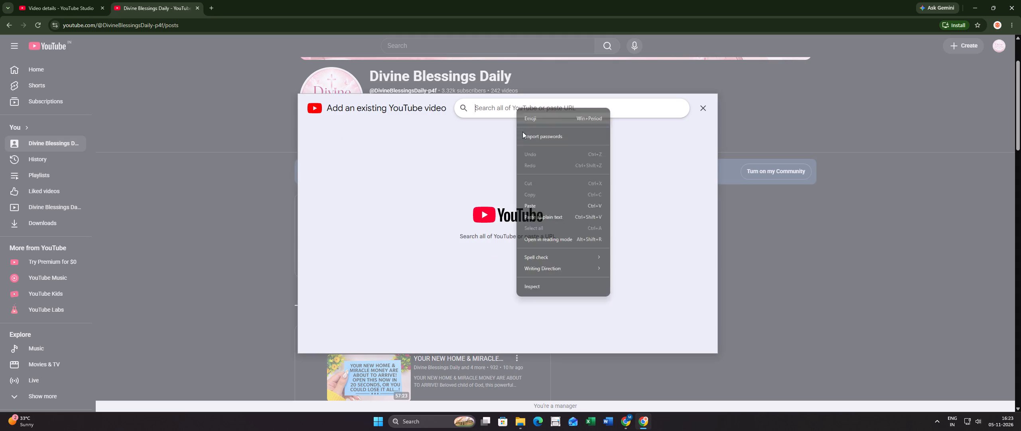
left_click(547, 205)
key("Return")
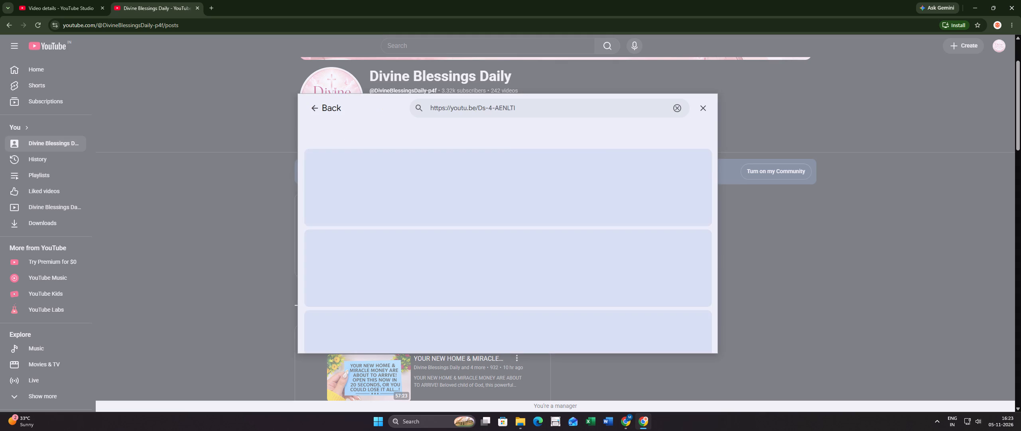
left_click(549, 163)
left_click(694, 344)
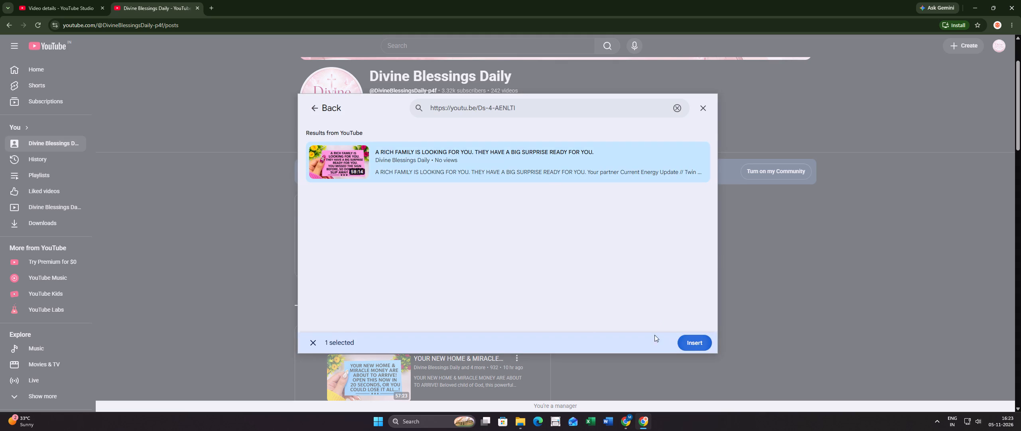
Paste the z3 video's link as the text of the new post.
right_click(378, 227)
right_click(378, 227)
left_click(417, 320)
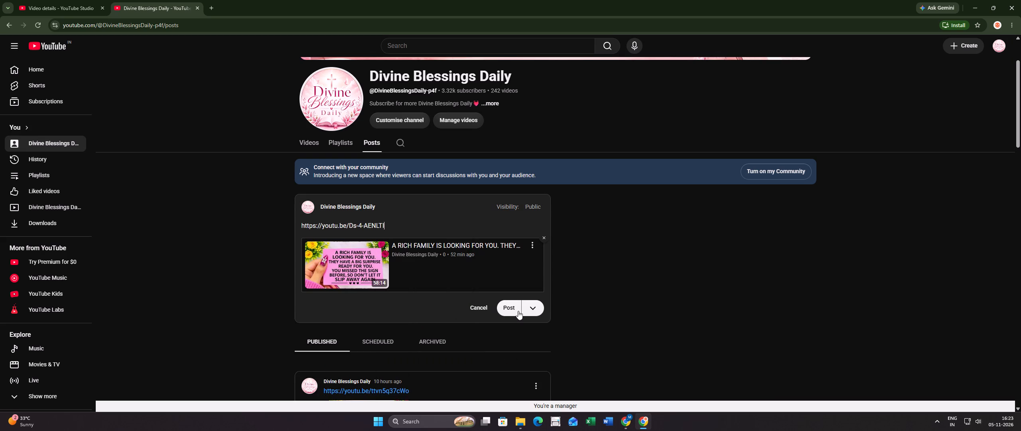
Schedule the z3 video's channel post for Nov 6, 2026 at 2:30 AM local time.
left_click(529, 307)
left_click(538, 327)
scroll(564, 229, "down", 1)
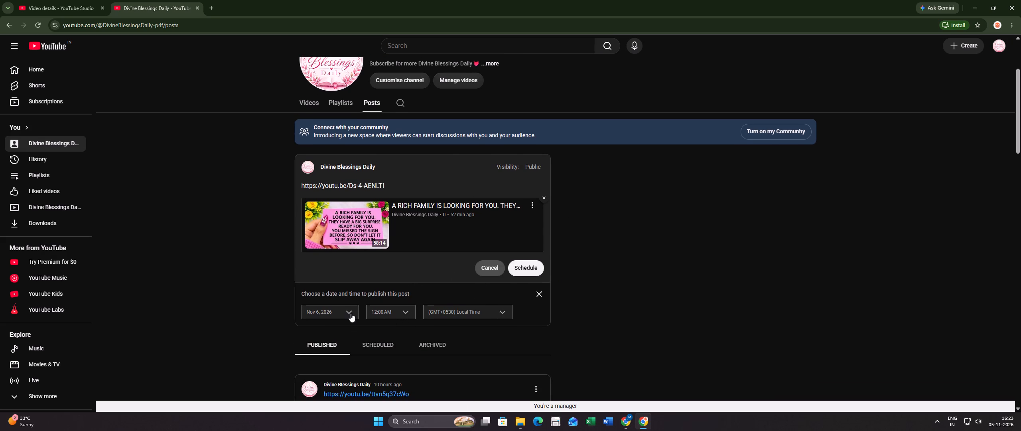
left_click(390, 313)
scroll(393, 226, "down", 1)
left_click(391, 261)
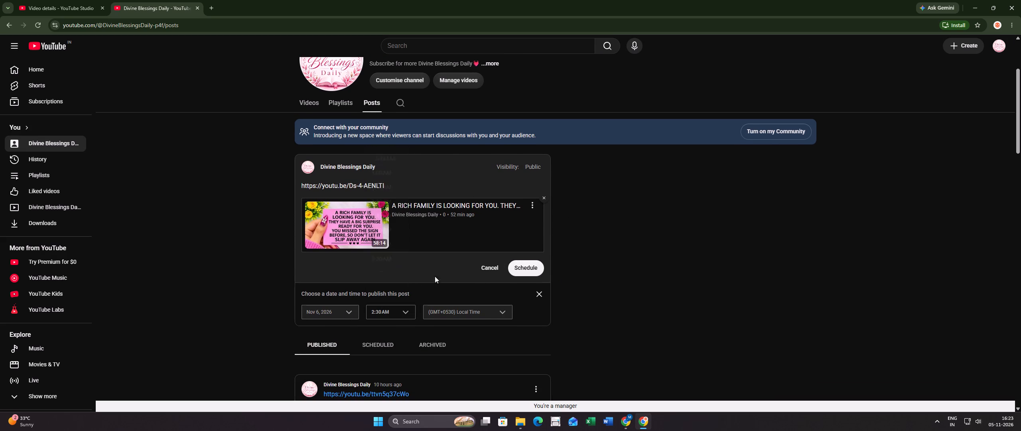
left_click(524, 271)
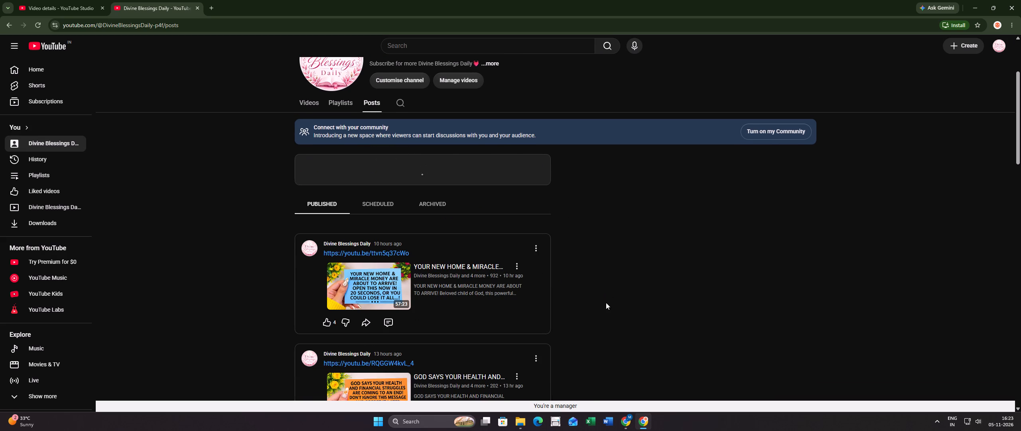
Check the new z3 post in the channel's list of scheduled posts.
scroll(606, 302, "up", 1)
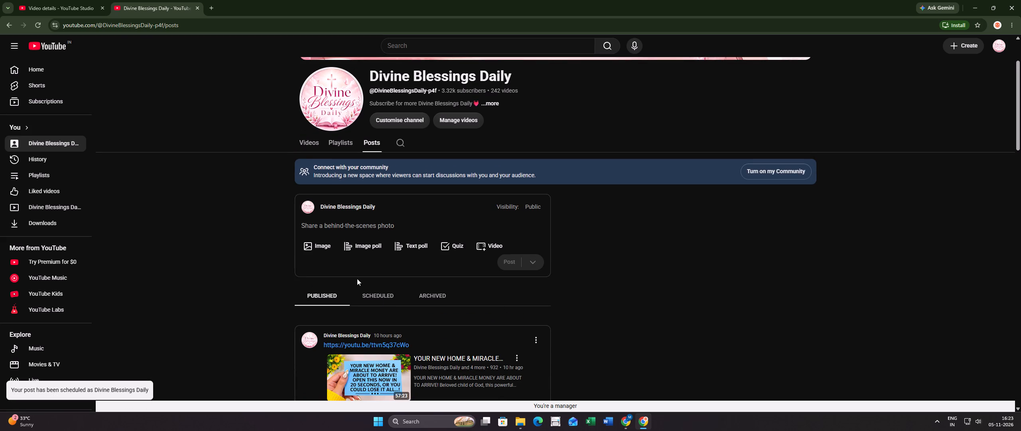
left_click(380, 295)
scroll(591, 254, "down", 4)
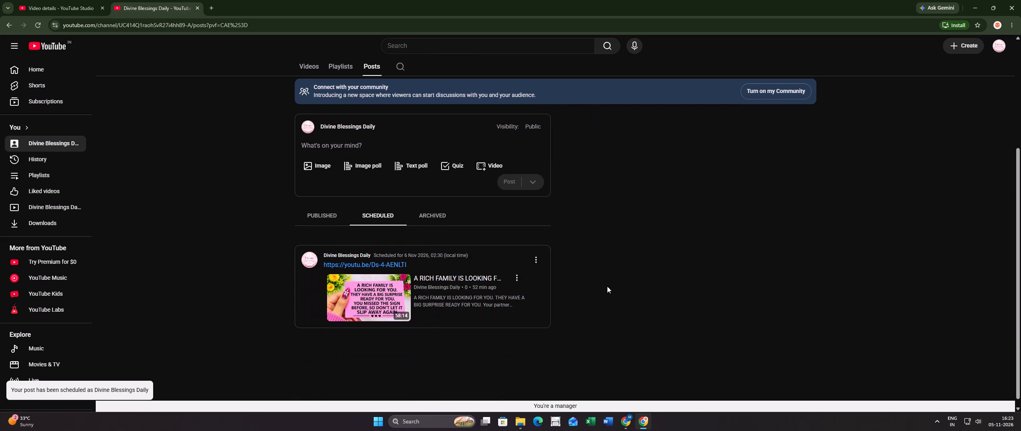
scroll(607, 290, "down", 1)
scroll(607, 290, "up", 10)
Return to the z3 video's details in YouTube Studio and start inviting a collaborator from the expanded settings.
left_click(90, 0)
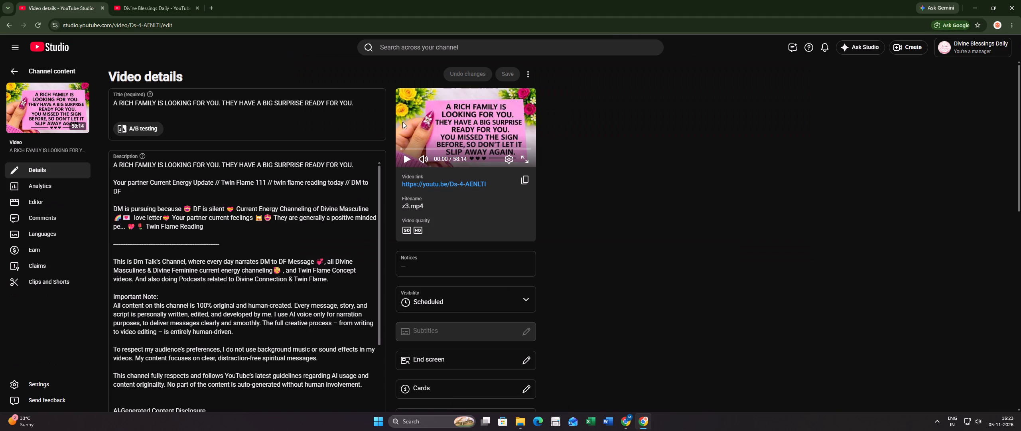
scroll(635, 251, "down", 6)
scroll(399, 321, "up", 1)
scroll(399, 321, "down", 3)
scroll(243, 283, "down", 10)
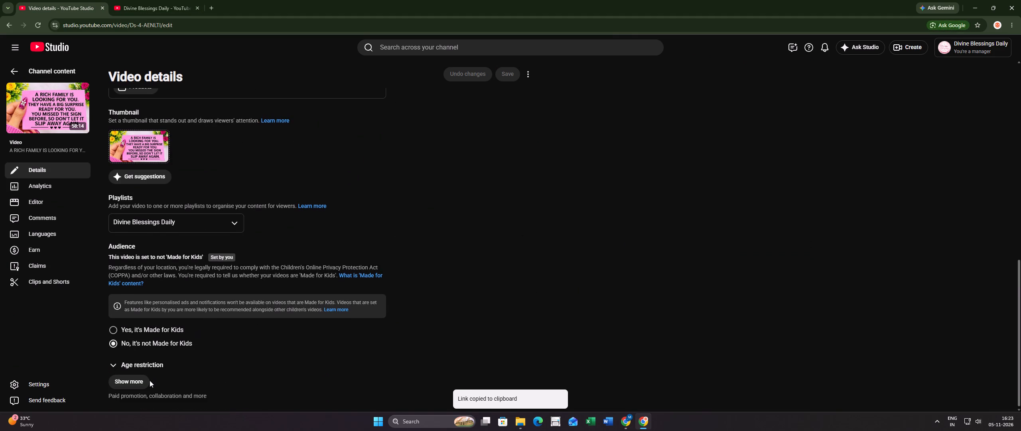
left_click_drag(137, 385, 141, 384)
scroll(222, 319, "down", 11)
left_click(157, 254)
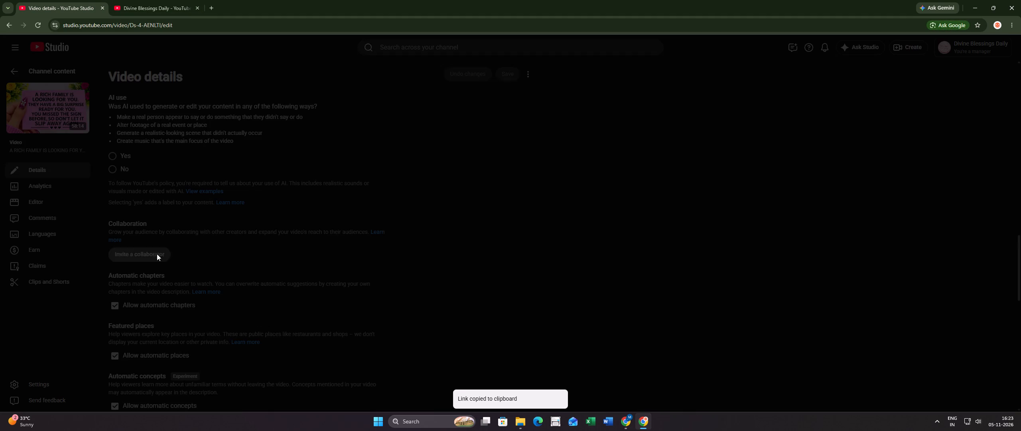
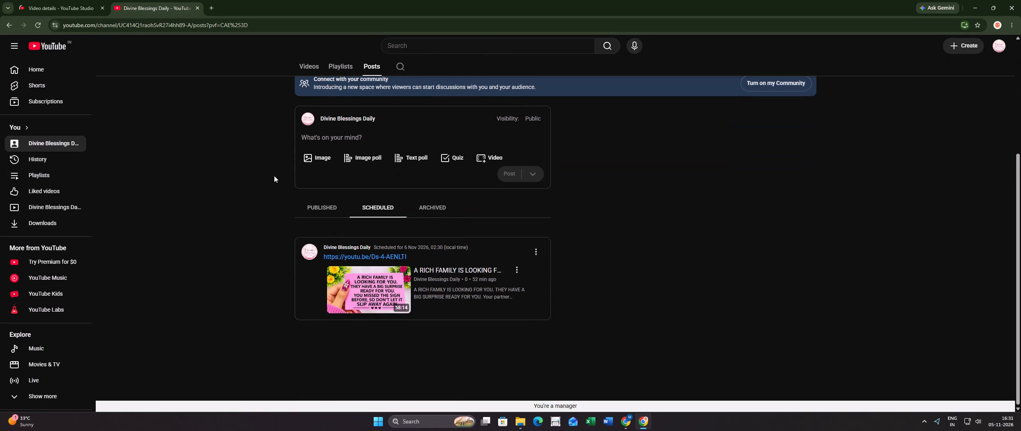
Check the collaborator invitations of the z3.mp4 video "A RICH FAMILY IS LOOKING FOR YOU" in its details, leaving them unedited.
scroll(262, 192, "up", 5)
left_click(34, 0)
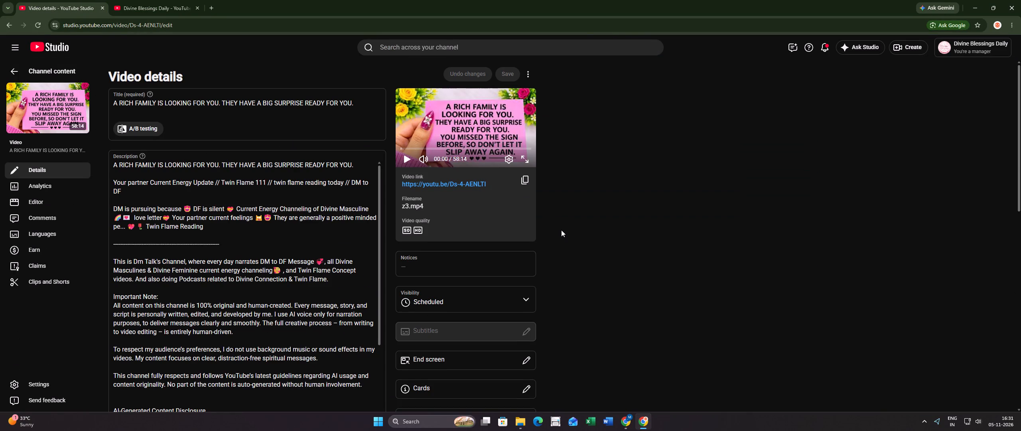
scroll(561, 230, "down", 16)
left_click(139, 383)
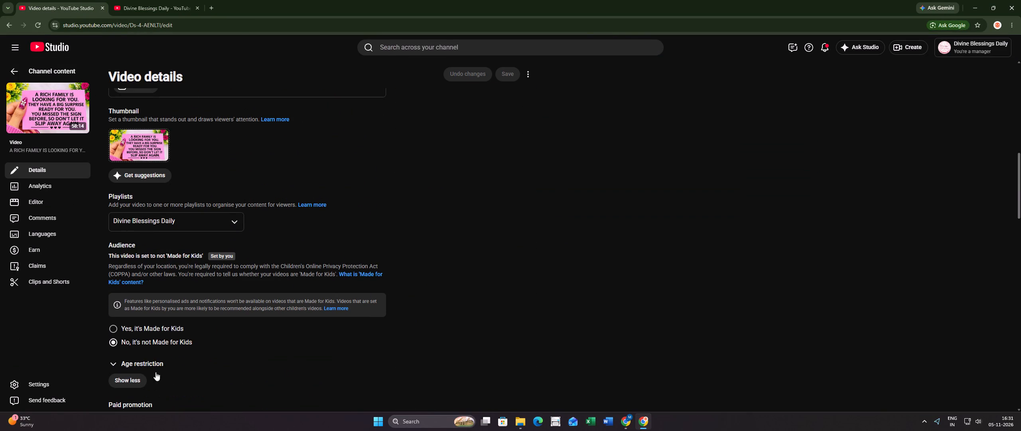
scroll(224, 320, "down", 6)
scroll(194, 310, "down", 3)
left_click(160, 332)
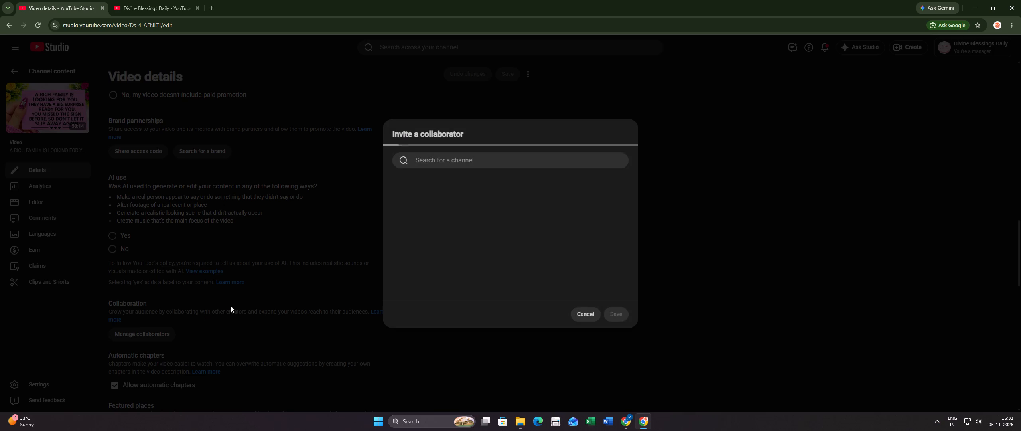
left_click(579, 318)
scroll(581, 328, "up", 1)
middle_click(581, 328)
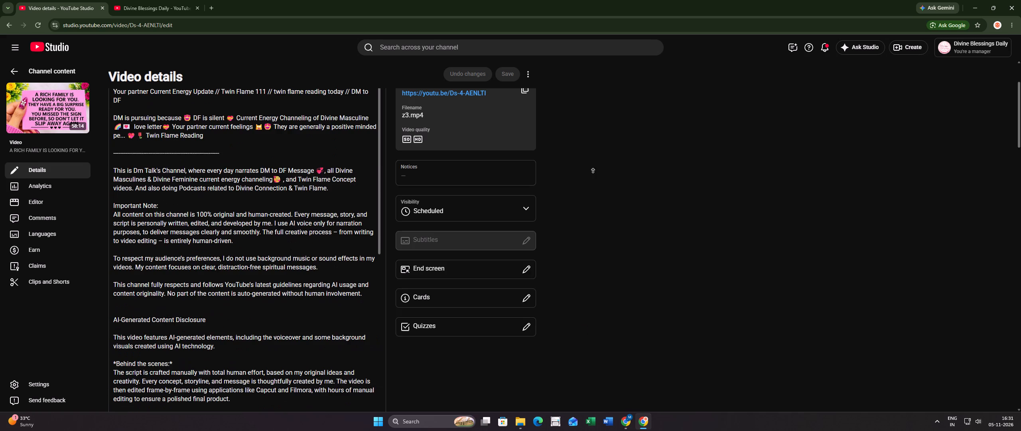
left_click(593, 171)
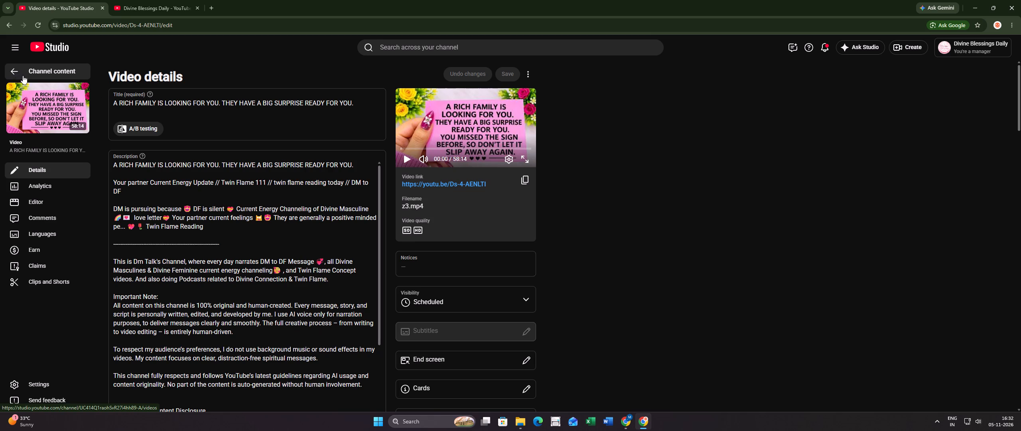
Return to the channel content list and check the Studio notifications for collaboration updates.
left_click(15, 79)
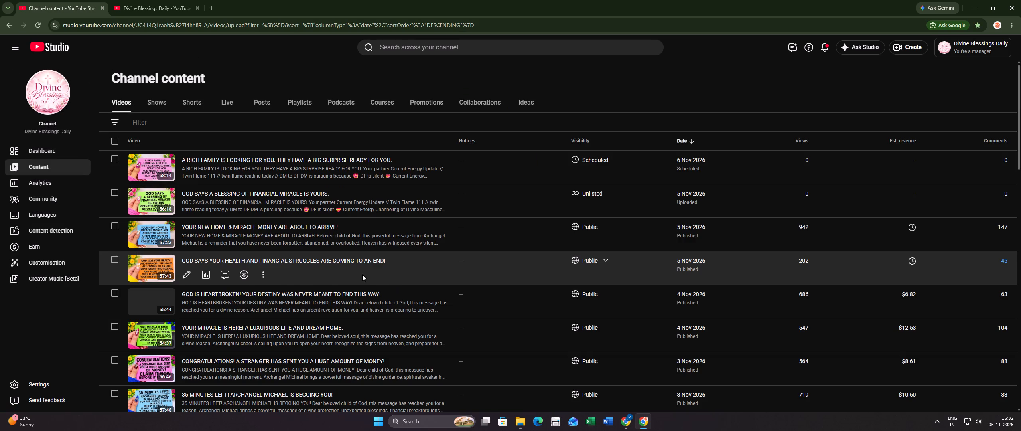
left_click(831, 51)
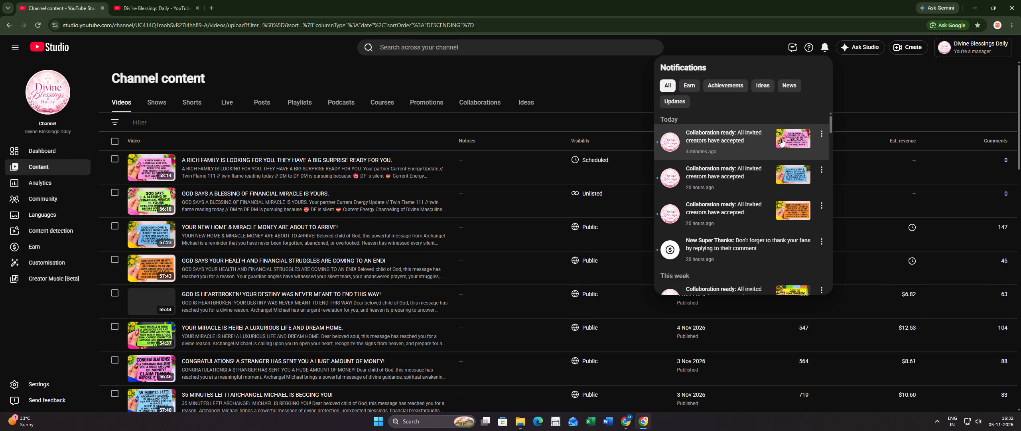
left_click(861, 94)
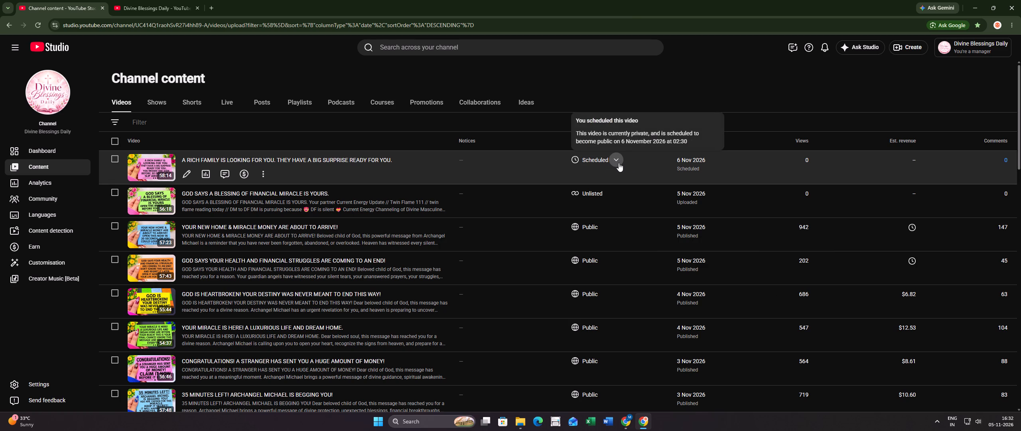
Schedule the z4.mp4 video "GOD SAYS A BLESSING OF FINANCIAL MIRACLE IS YOURS" as public on 6 Nov 2026 at 06:00 and save.
left_click(187, 206)
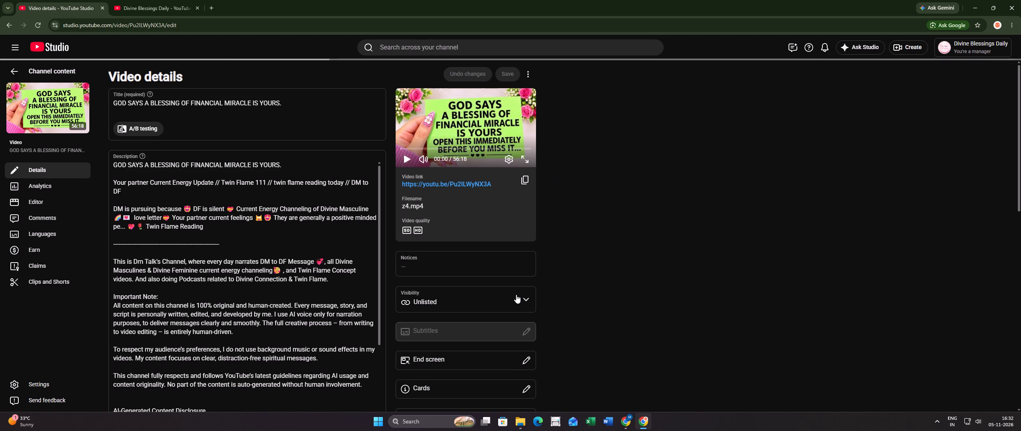
left_click(514, 296)
left_click(481, 352)
left_click(519, 322)
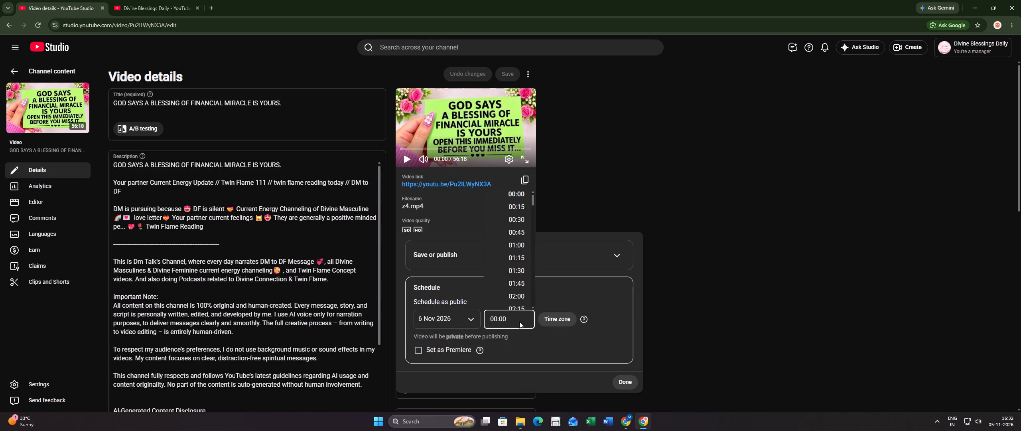
scroll(502, 216, "up", 2)
scroll(518, 234, "down", 2)
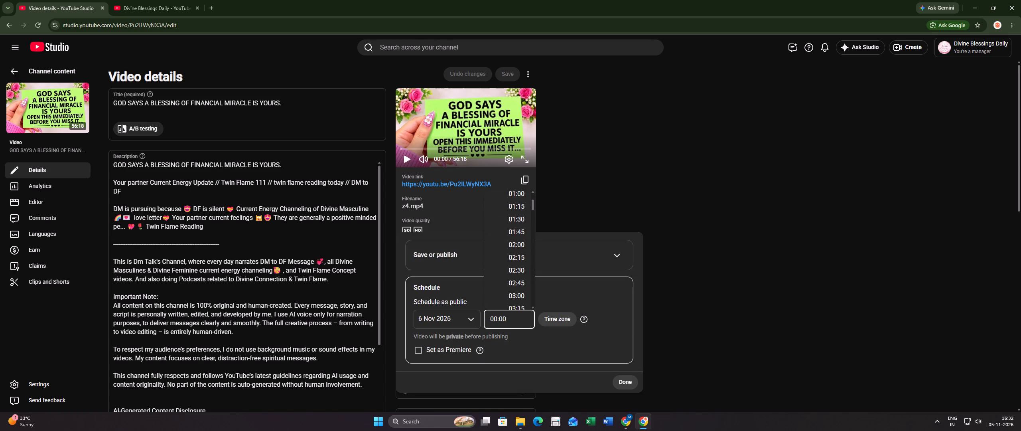
scroll(518, 234, "down", 3)
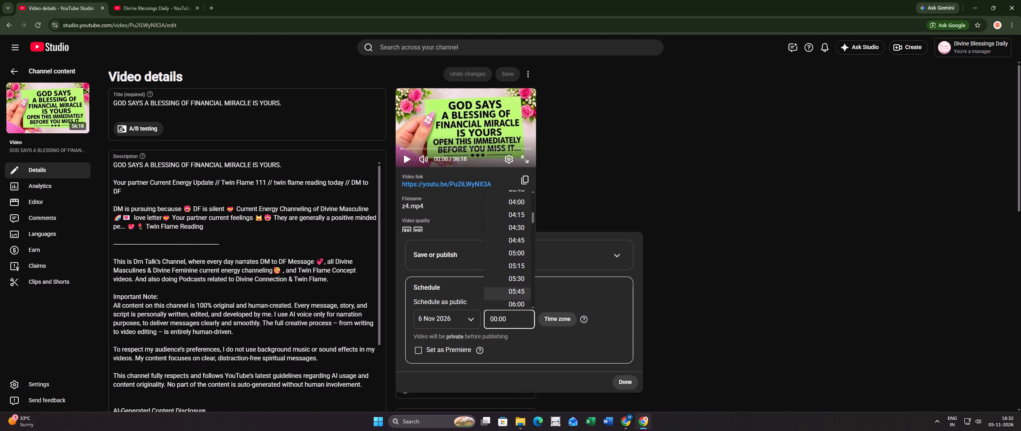
left_click(523, 304)
left_click(635, 384)
scroll(598, 241, "up", 4)
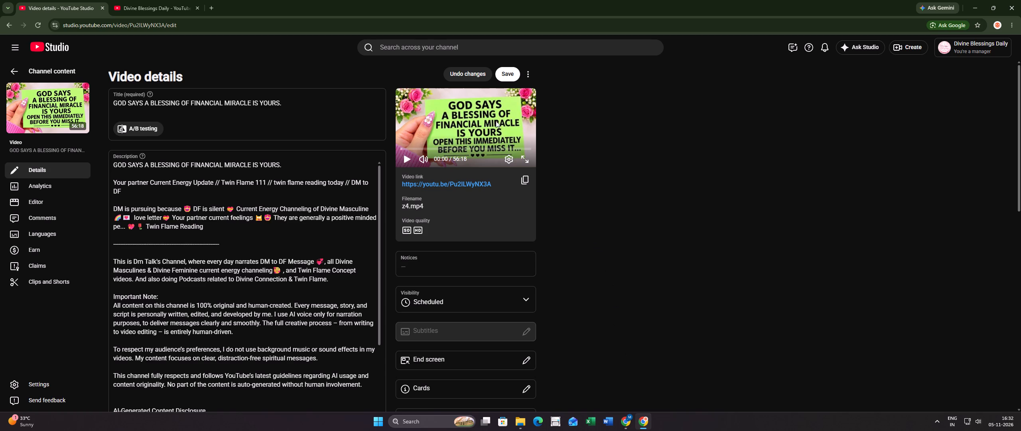
left_click(506, 78)
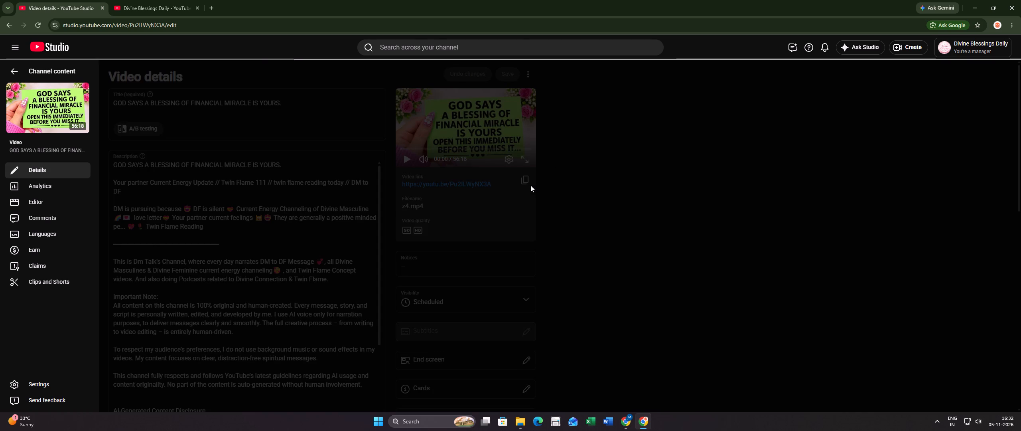
Copy the z4.mp4 video's link to the clipboard.
triple_click(524, 180)
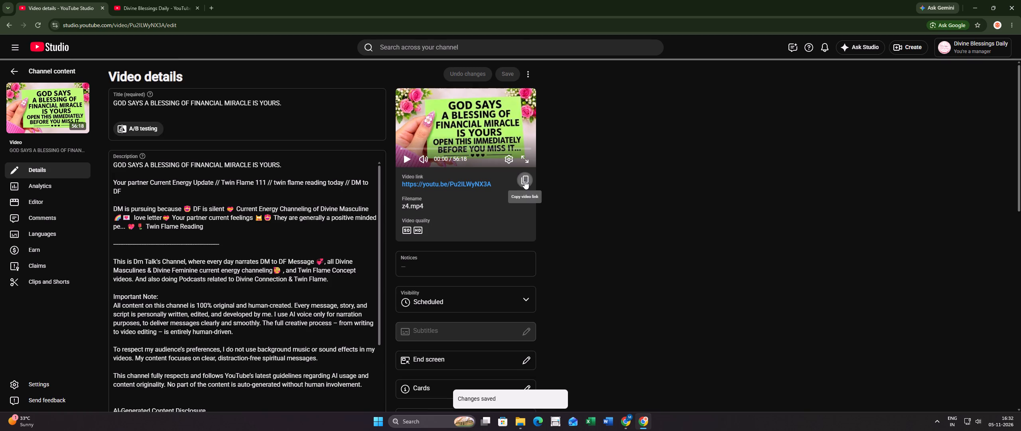
triple_click(524, 180)
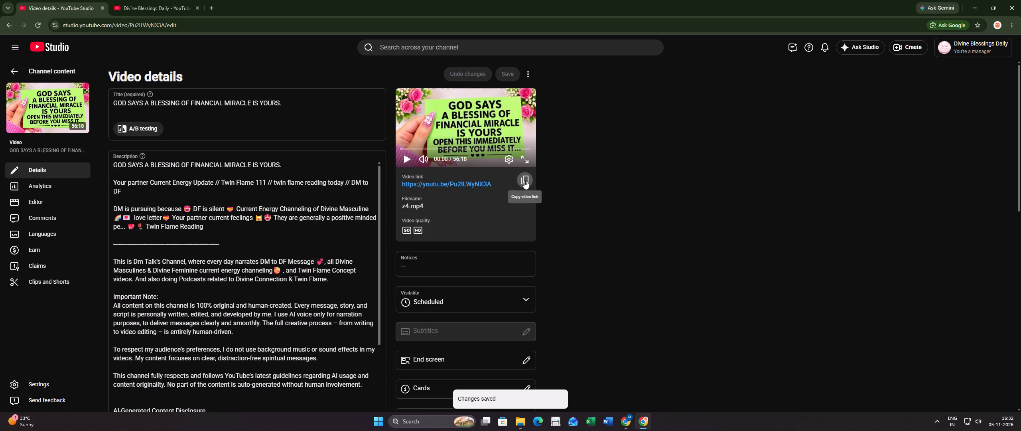
triple_click(524, 180)
triple_click(524, 180)
Attach the z4.mp4 video to a new channel post using its copied link, and paste the same link as the post text.
left_click(134, 0)
left_click(488, 326)
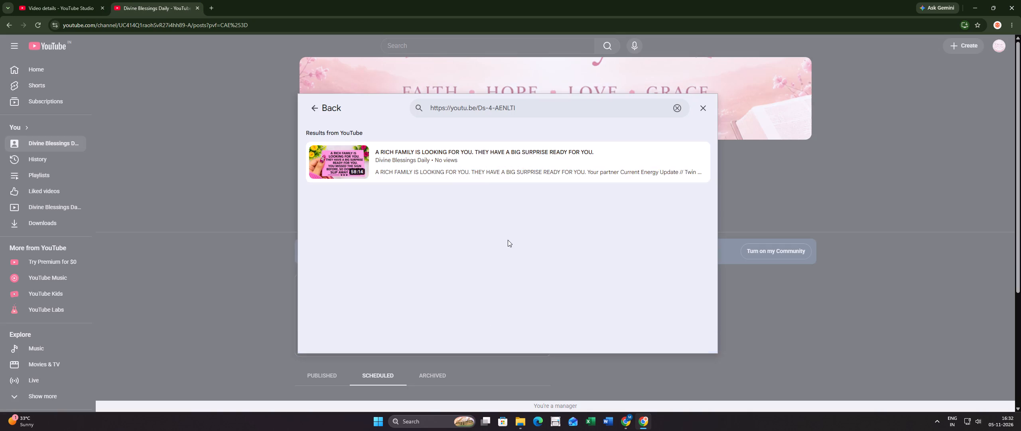
triple_click(530, 107)
left_click(530, 107)
key("BackSpace")
right_click(530, 107)
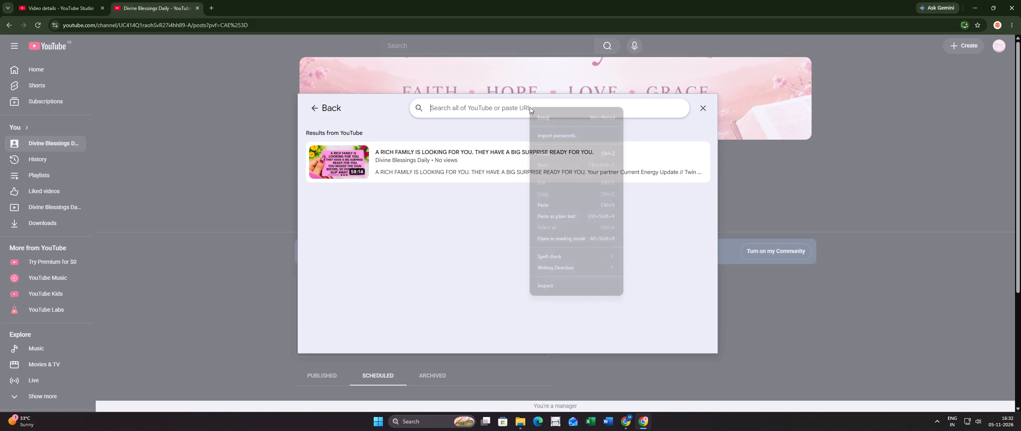
left_click(563, 200)
key("Return")
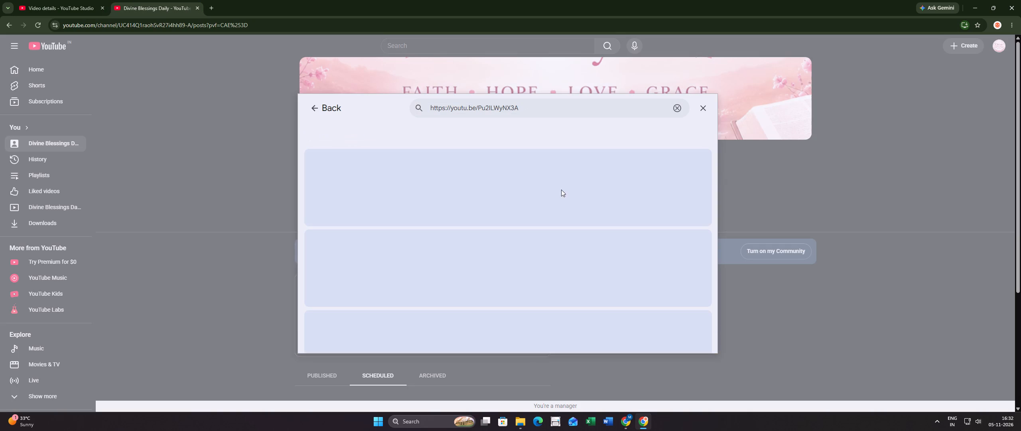
left_click(528, 160)
left_click(686, 345)
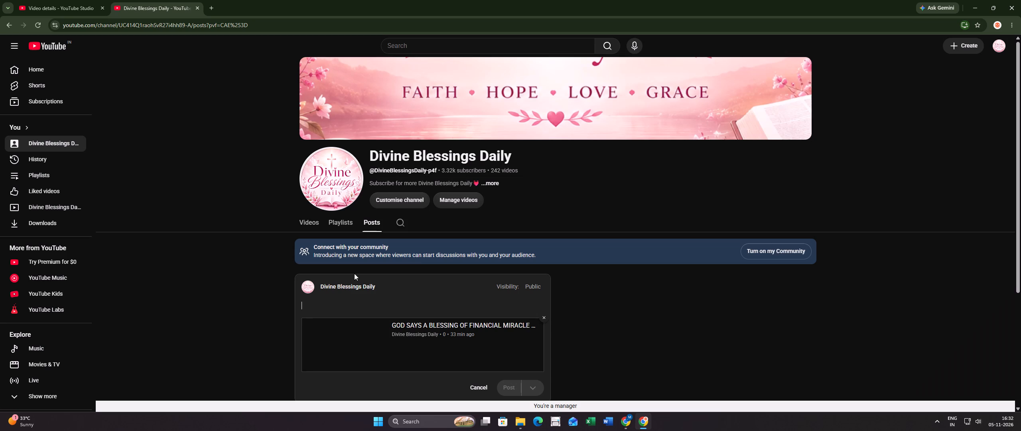
right_click(329, 309)
left_click(341, 220)
Schedule the z4.mp4 channel post for Nov 6, 2026 at 6:00 AM local time.
scroll(691, 267, "down", 2)
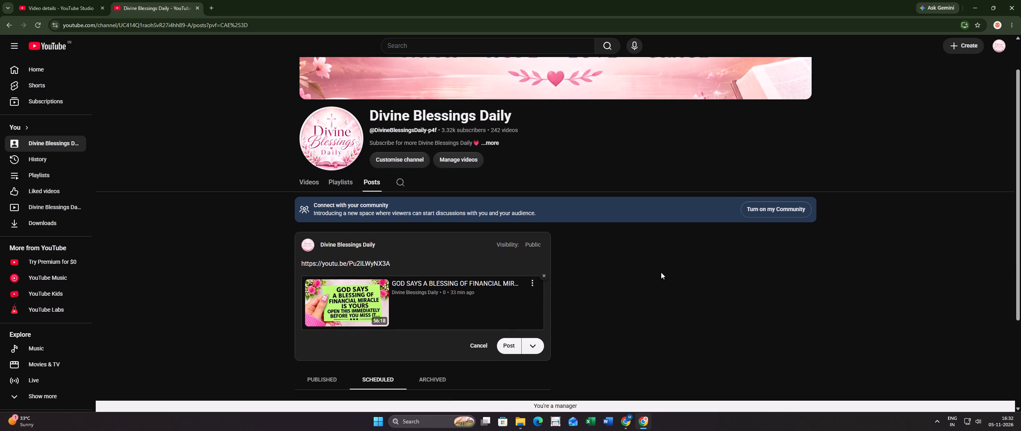
left_click(537, 309)
left_click(552, 330)
scroll(563, 290, "down", 1)
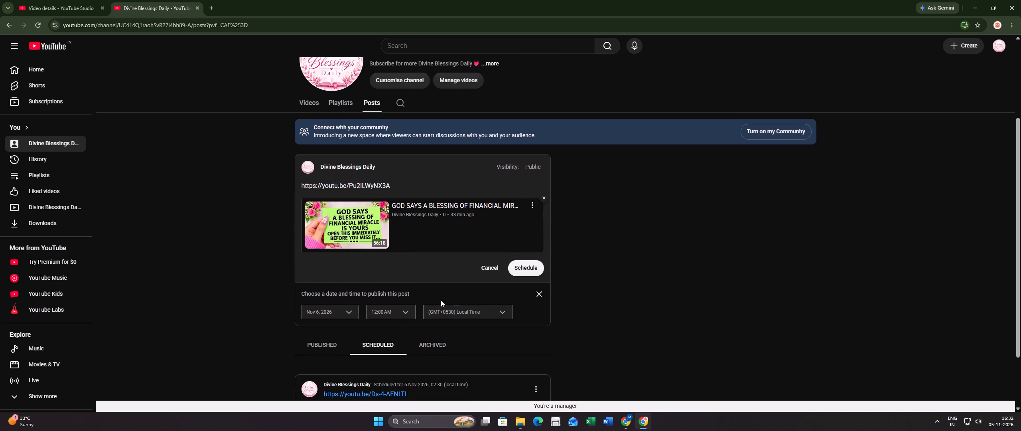
left_click(400, 307)
scroll(393, 218, "down", 2)
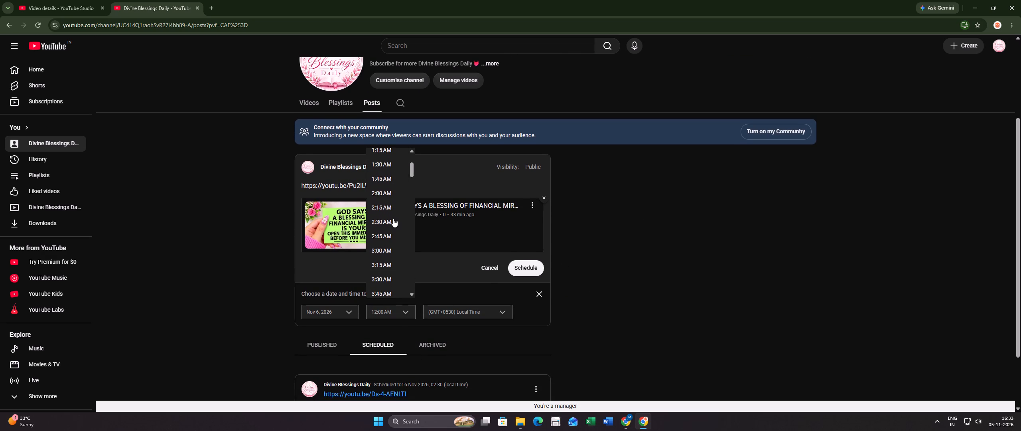
scroll(393, 218, "down", 4)
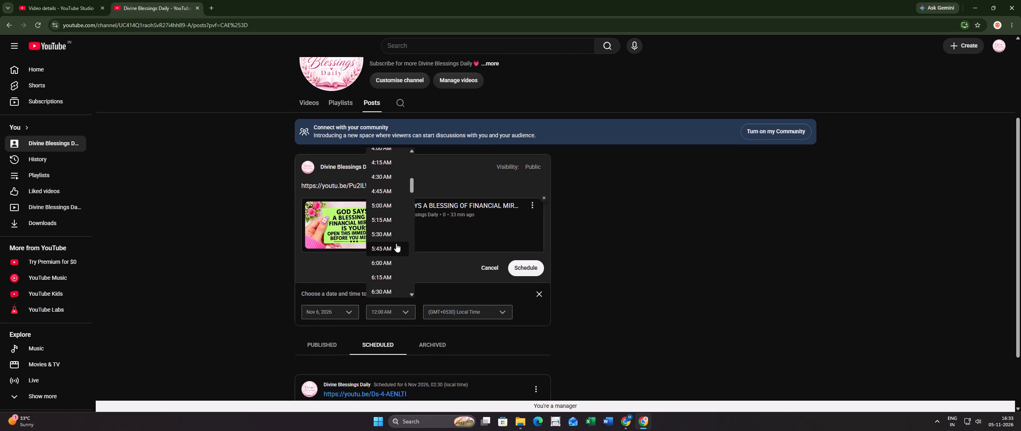
left_click(396, 265)
left_click(529, 270)
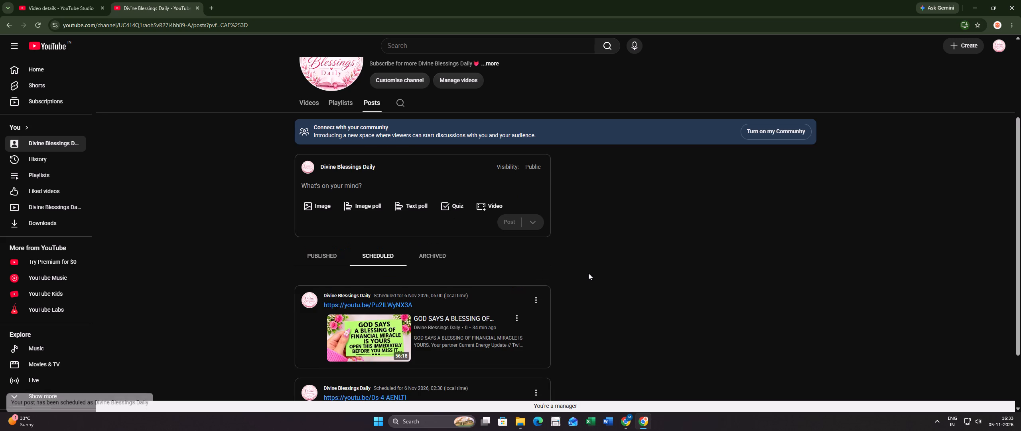
scroll(588, 273, "down", 3)
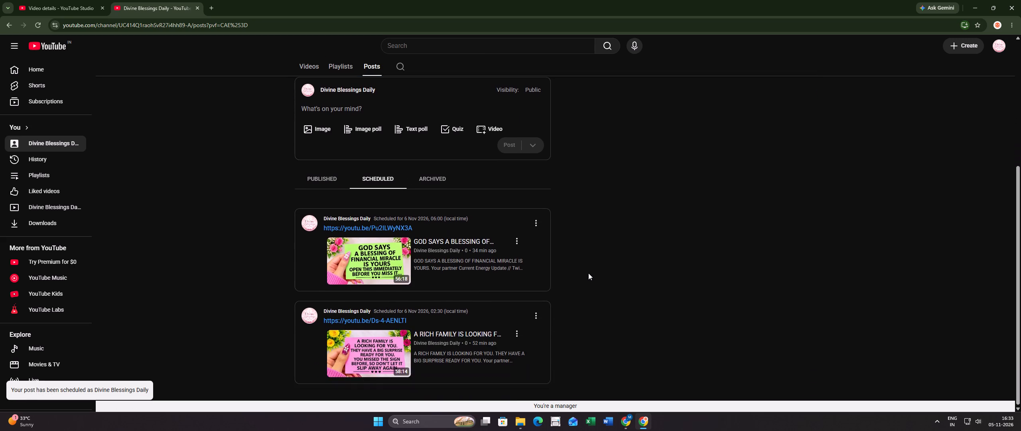
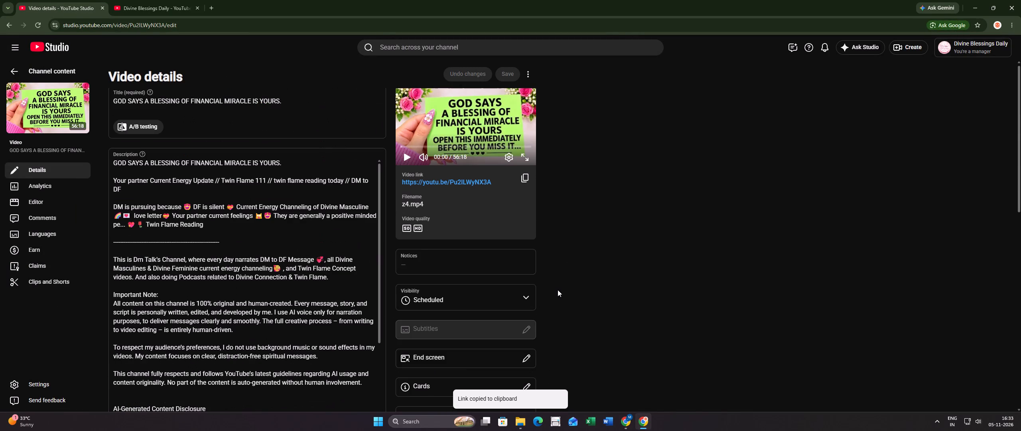
Expand the additional details of the z4.mp4 video to reach its collaboration settings.
scroll(551, 252, "down", 1)
scroll(551, 256, "up", 1)
scroll(551, 256, "down", 5)
scroll(373, 371, "down", 10)
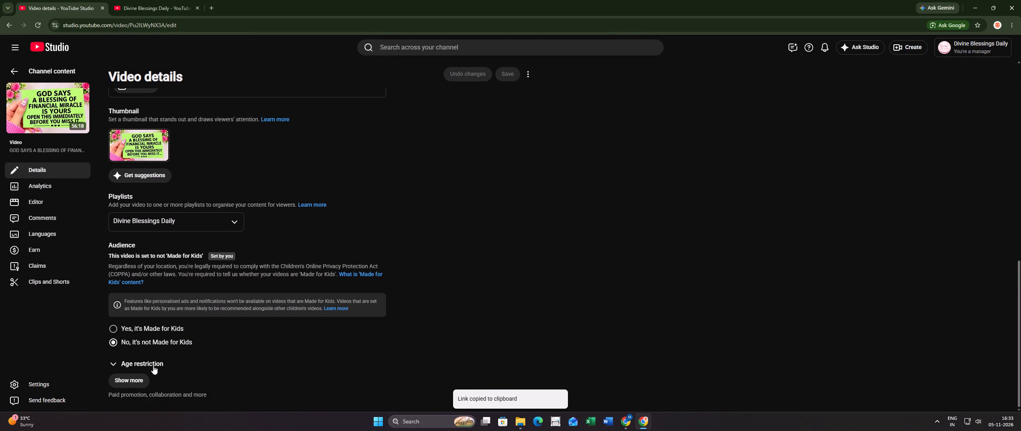
left_click(147, 379)
scroll(264, 305, "down", 9)
scroll(175, 315, "down", 2)
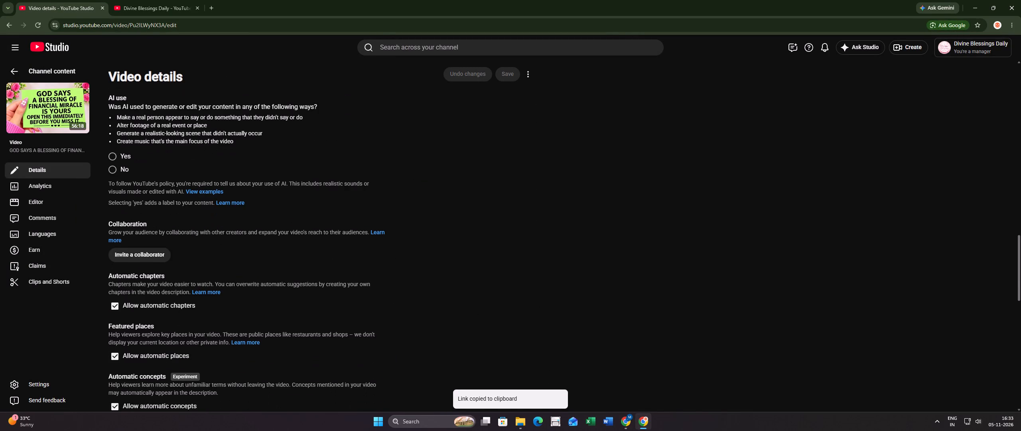
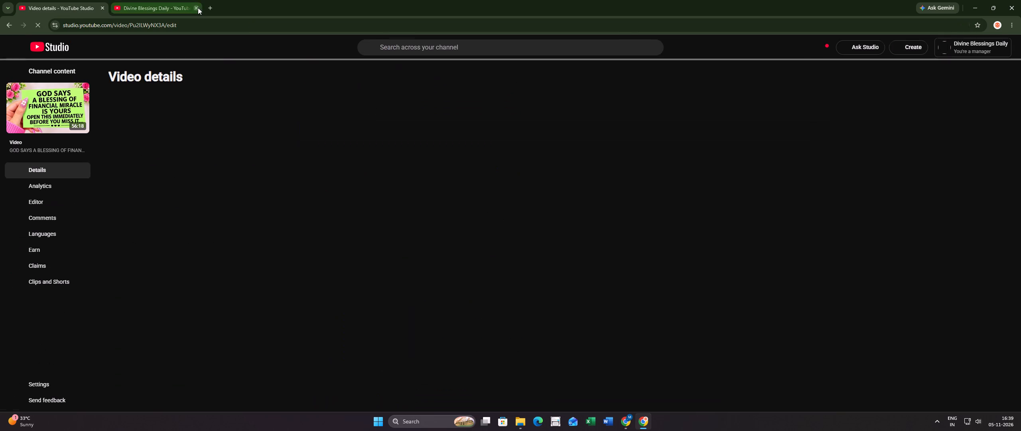
Look over the z3.mp4 video's description from the channel content list, and return to the list.
scroll(567, 174, "down", 2)
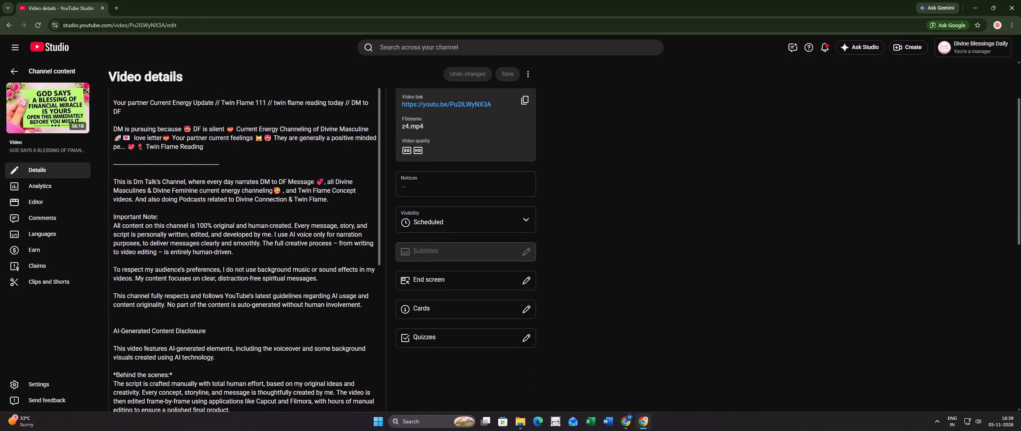
left_click(9, 73)
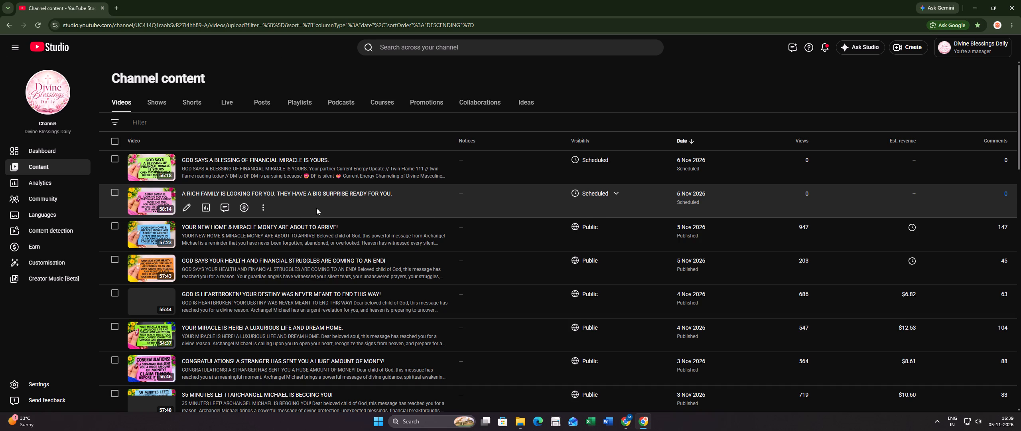
left_click(188, 210)
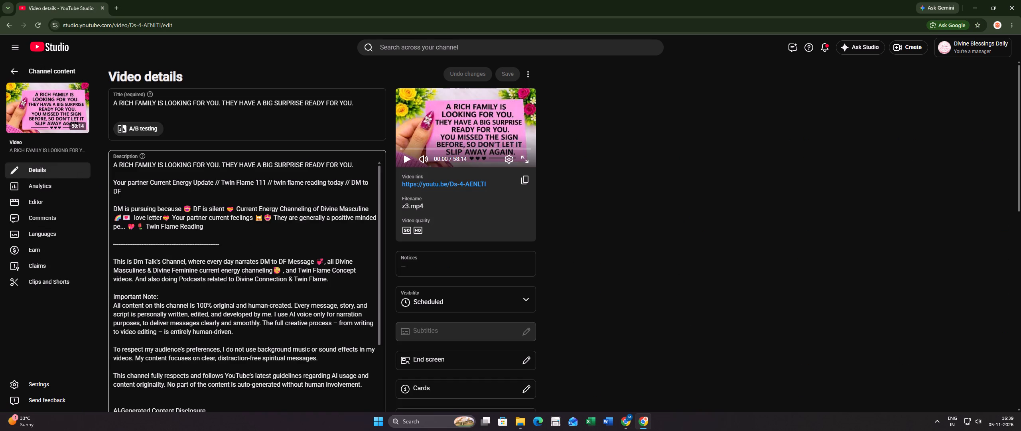
left_click_drag(116, 181, 136, 193)
left_click(126, 188)
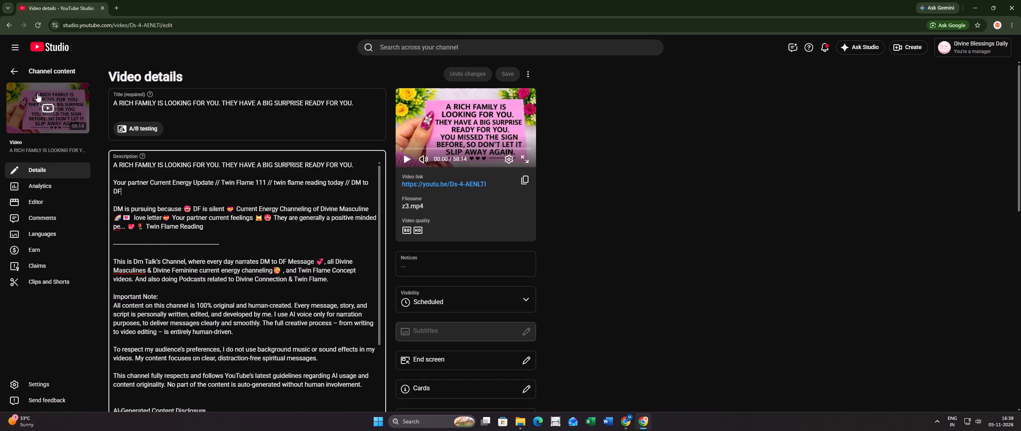
left_click(14, 72)
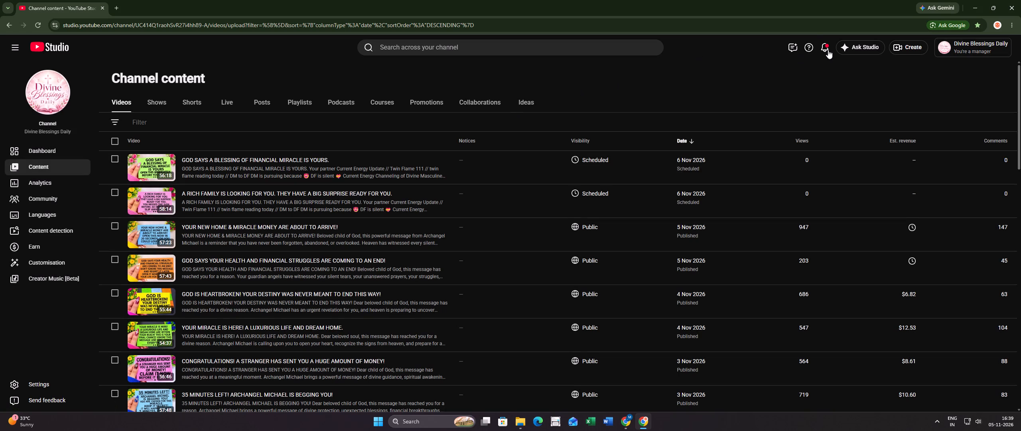
Check the channel's notifications.
left_click(828, 50)
left_click(548, 99)
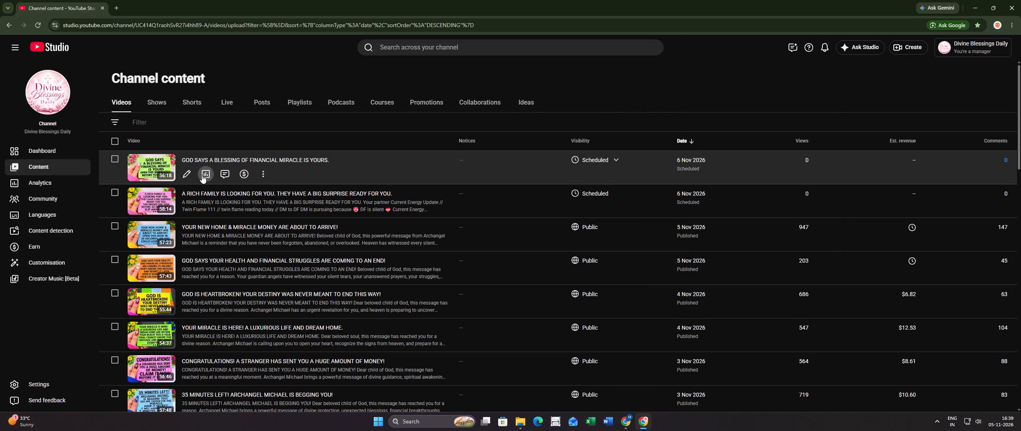
Review the z4.mp4 video's collaborator list without changing it, and return to the channel content.
left_click(194, 171)
scroll(675, 294, "down", 7)
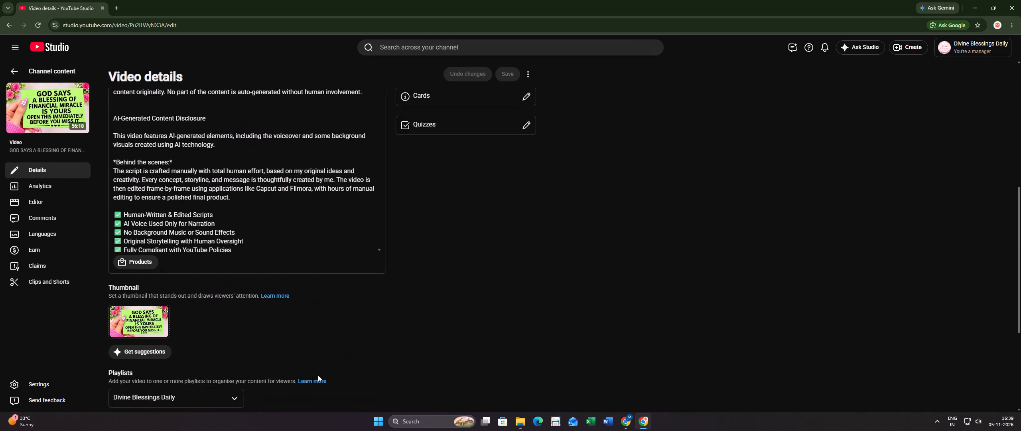
scroll(318, 375, "down", 4)
left_click(126, 403)
scroll(202, 352, "down", 8)
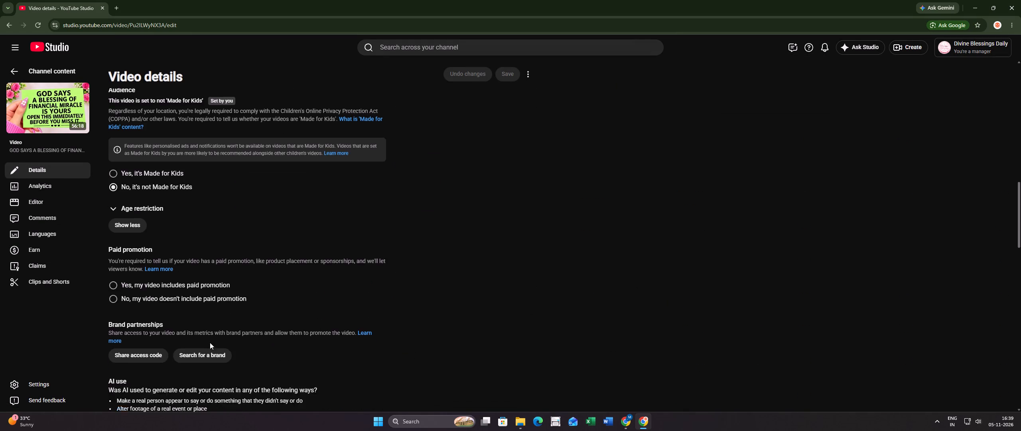
scroll(210, 342, "down", 1)
left_click(149, 370)
left_click(583, 314)
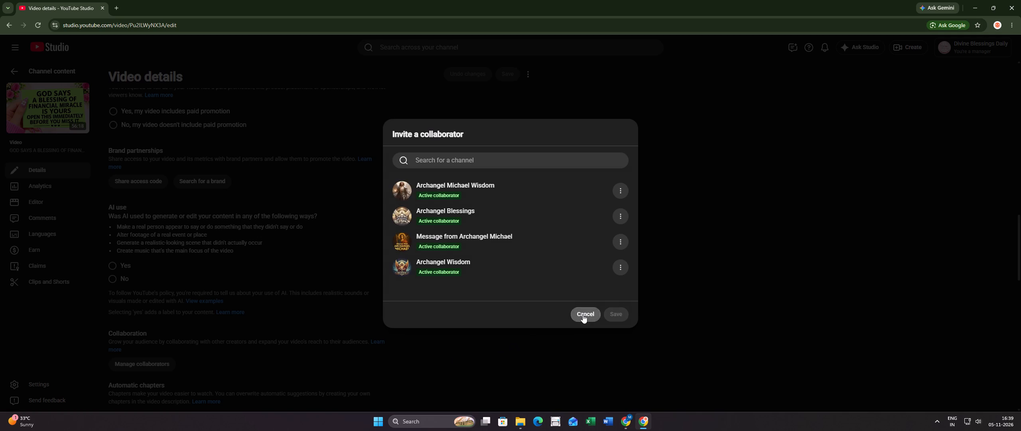
middle_click(574, 314)
scroll(574, 314, "up", 1)
left_click(632, 156)
left_click(15, 73)
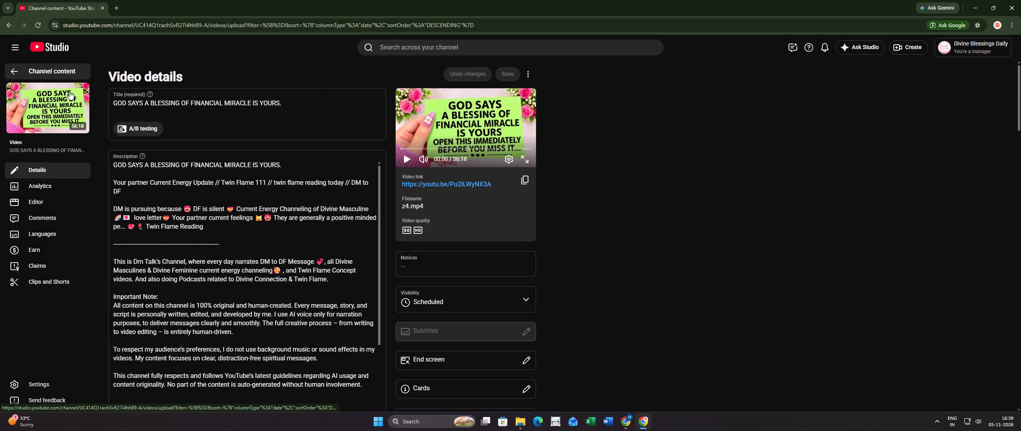
In the z3.mp4 video's description, delete all text below the opening line that repeats the title.
left_click(187, 208)
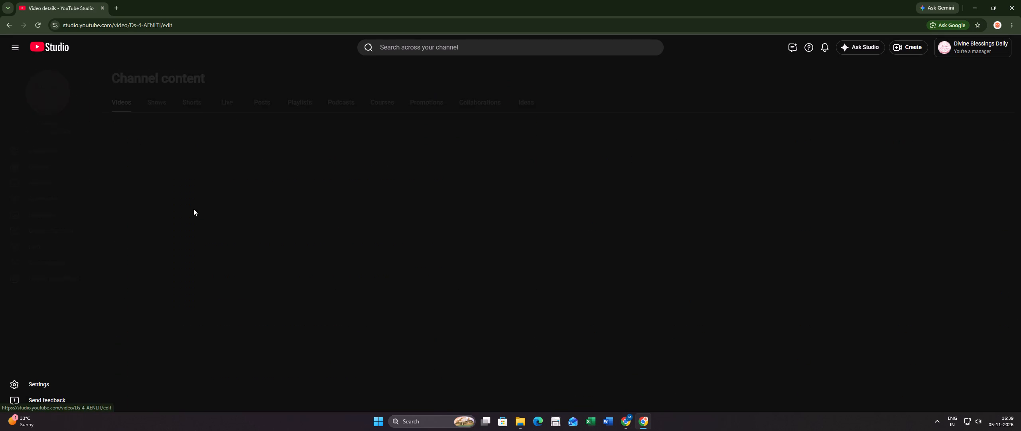
scroll(180, 182, "down", 1)
scroll(177, 194, "up", 2)
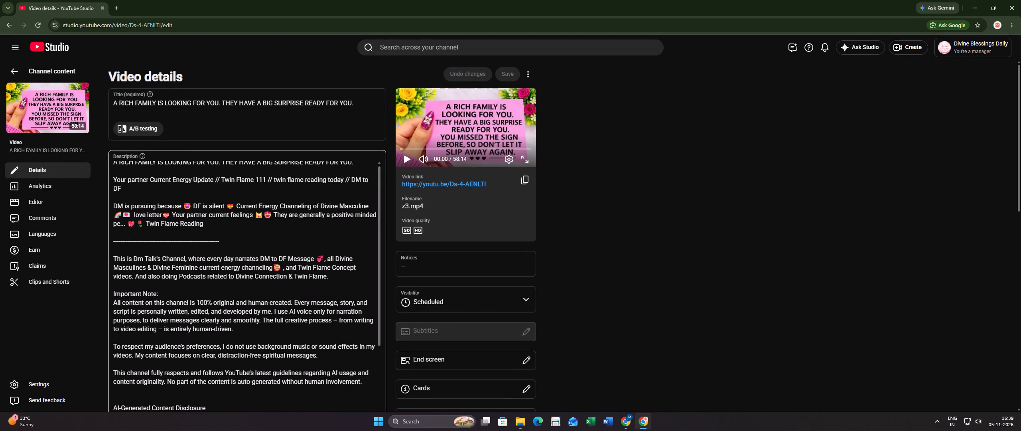
scroll(123, 192, "up", 2)
left_click_drag(114, 181, 284, 415)
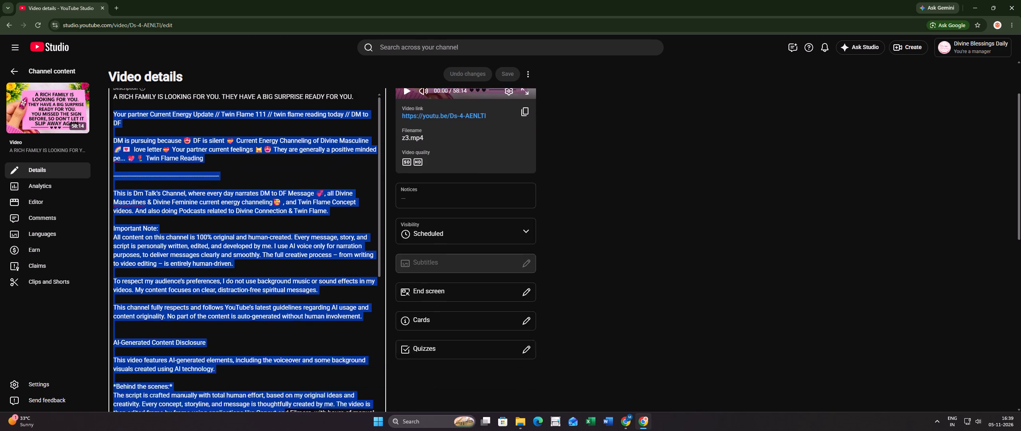
left_click_drag(284, 415, 321, 336)
key("BackSpace")
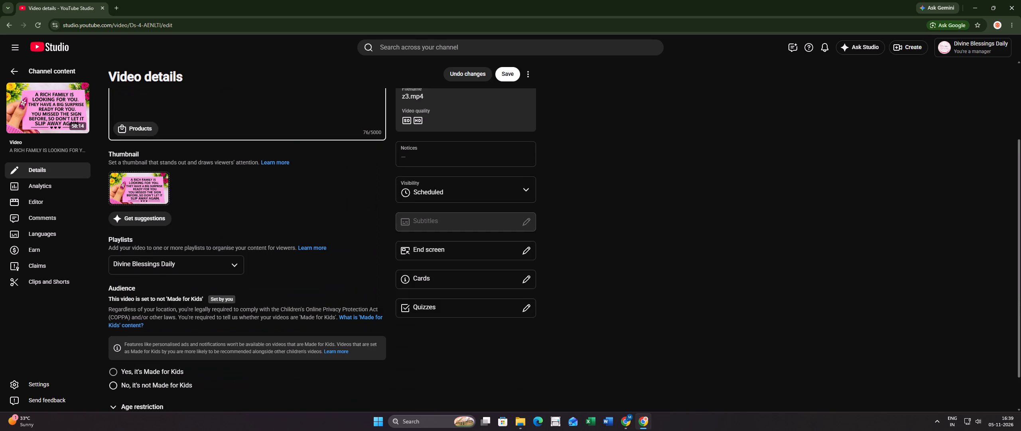
scroll(329, 343, "up", 7)
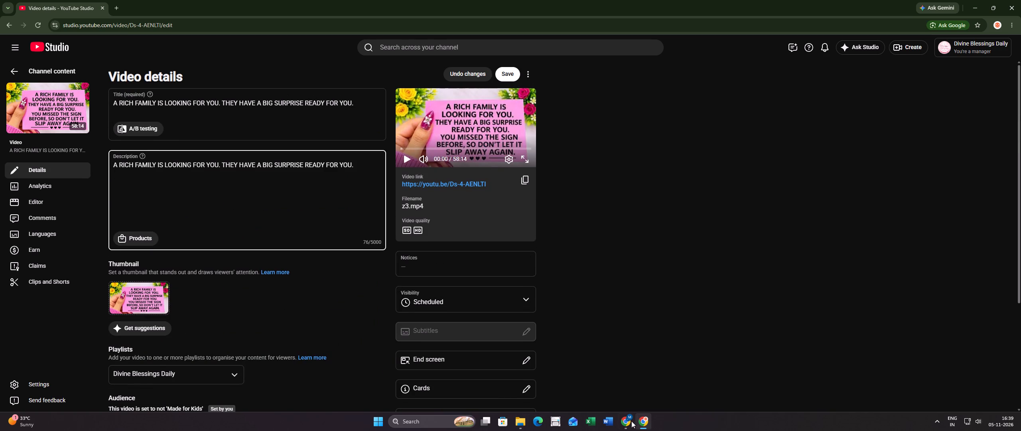
Open Notepad, dismiss every missing-path error for the old text files, and maximize its window.
left_click(442, 418)
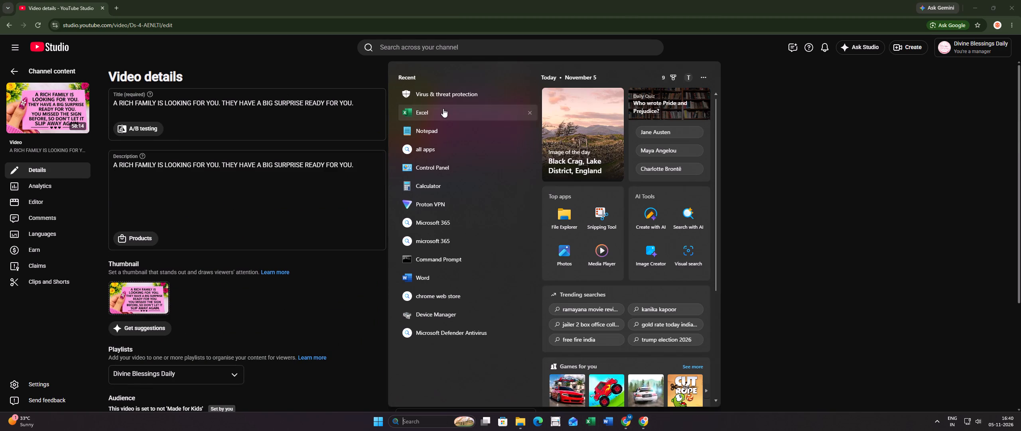
left_click(449, 138)
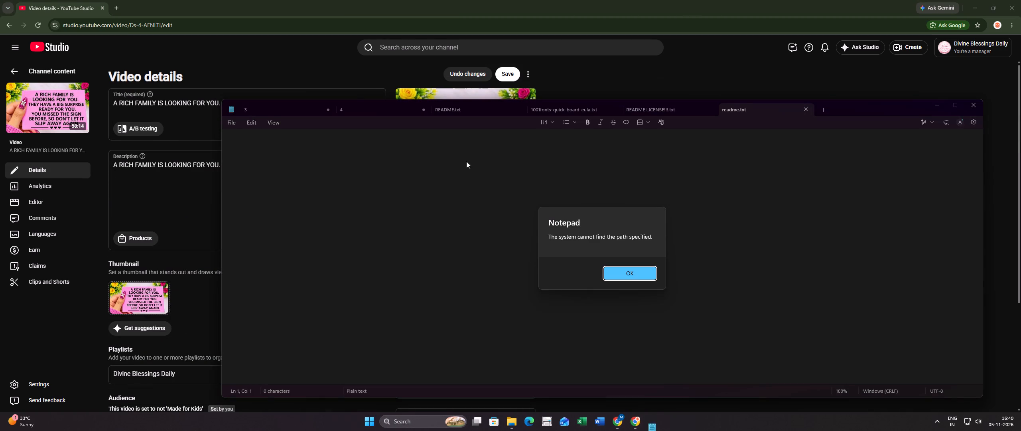
left_click(627, 278)
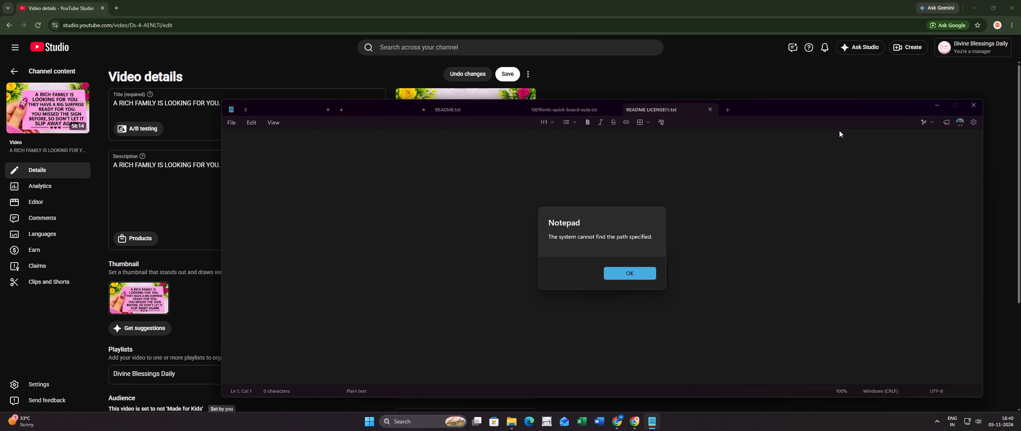
left_click(651, 273)
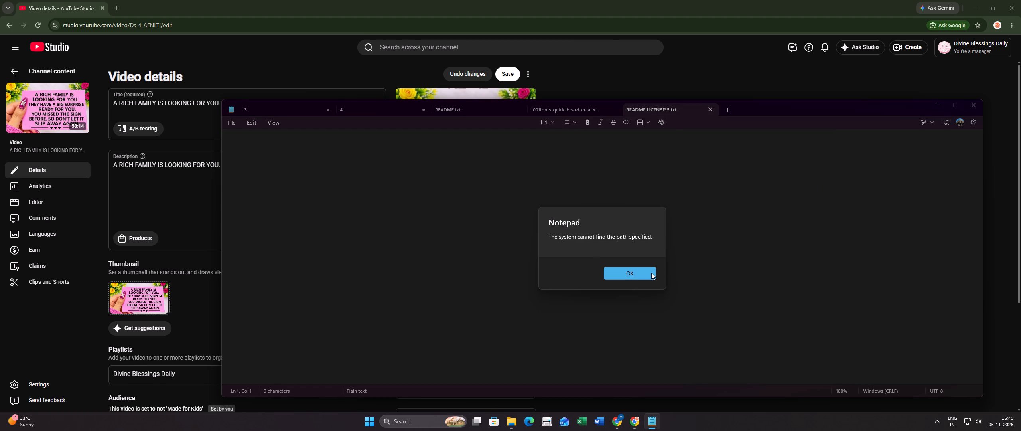
left_click(651, 273)
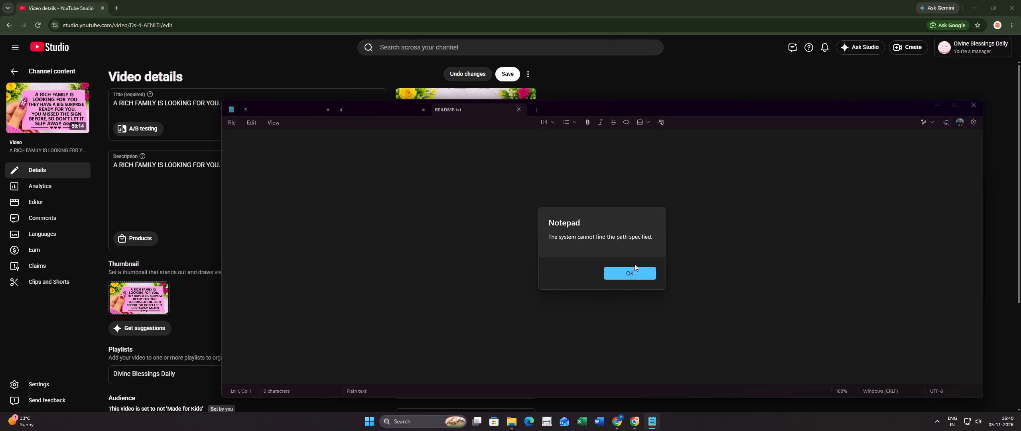
left_click(633, 265)
left_click(616, 271)
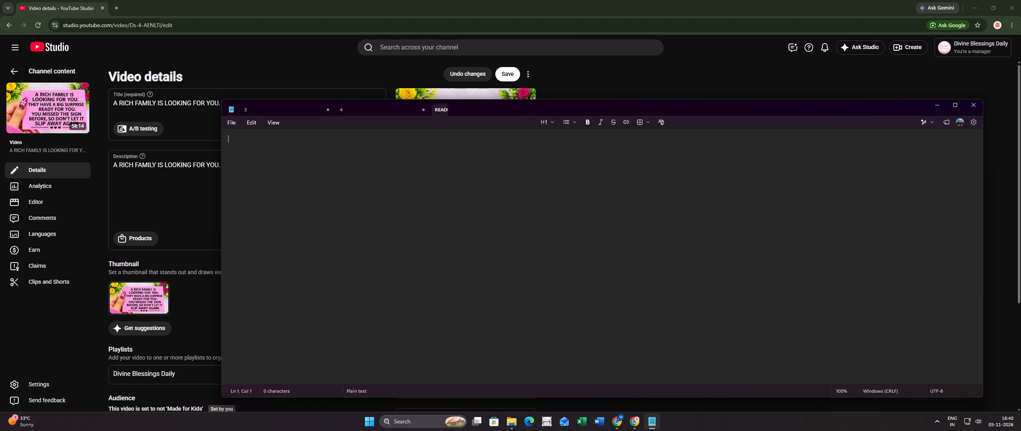
left_click(954, 105)
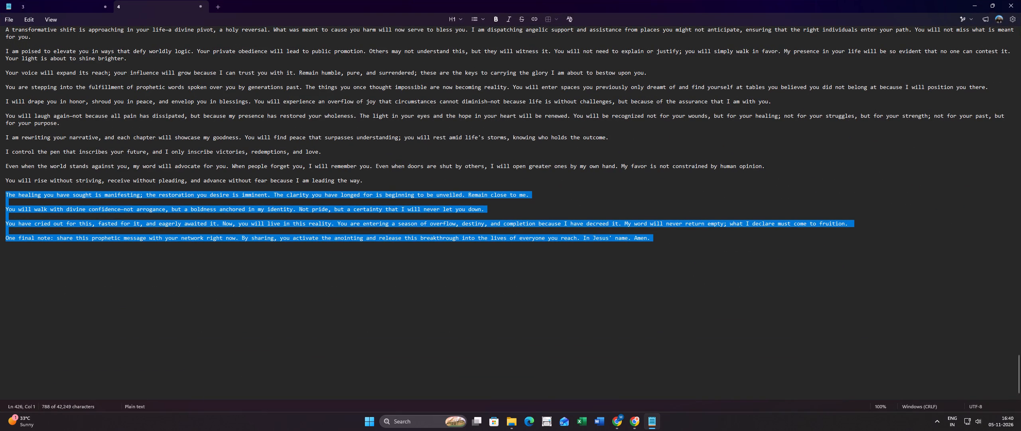
In note 3, copy the whole message from "Today, God has a message for you" through the final line, leaving out the heading number.
left_click(51, 8)
scroll(239, 328, "up", 1)
middle_click(239, 328)
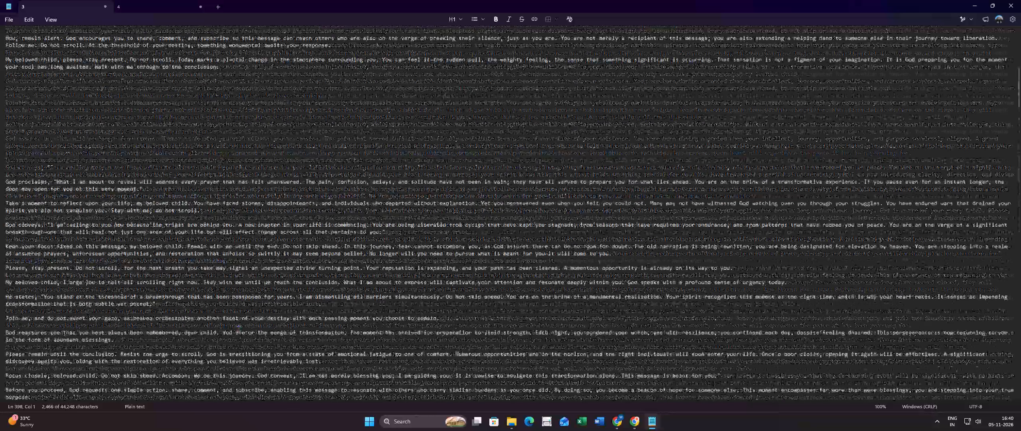
left_click(238, 68)
scroll(99, 101, "up", 2)
left_click_drag(6, 97, 83, 138)
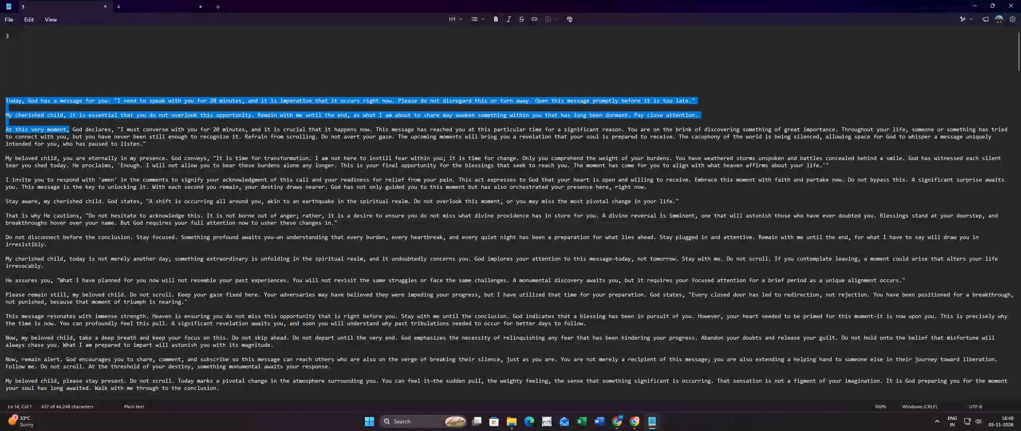
left_click_drag(83, 138, 448, 430)
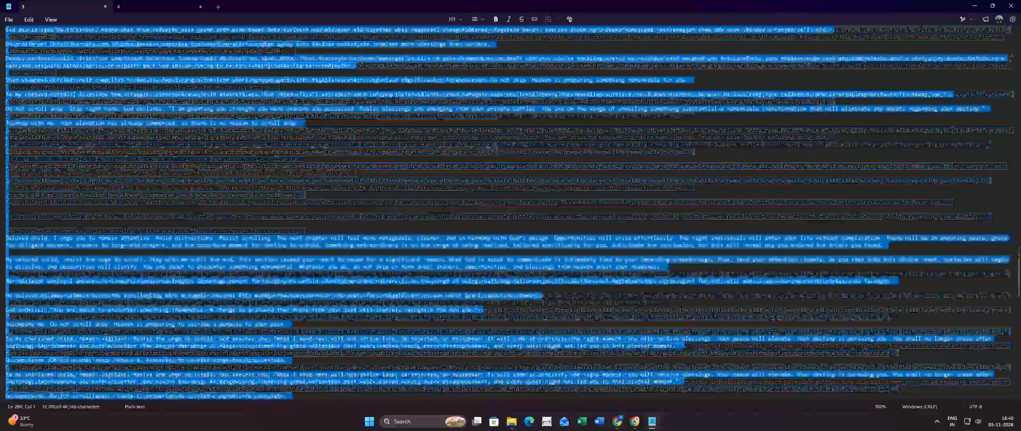
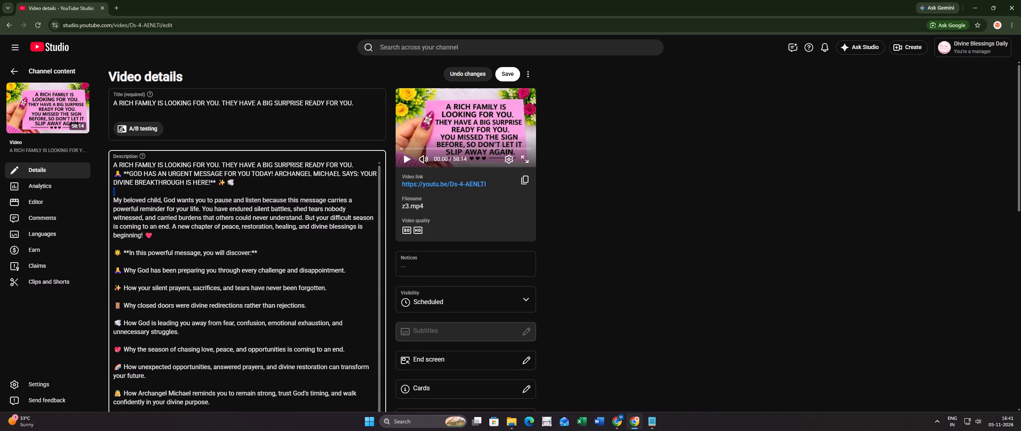
triple_click(235, 181)
key("BackSpace")
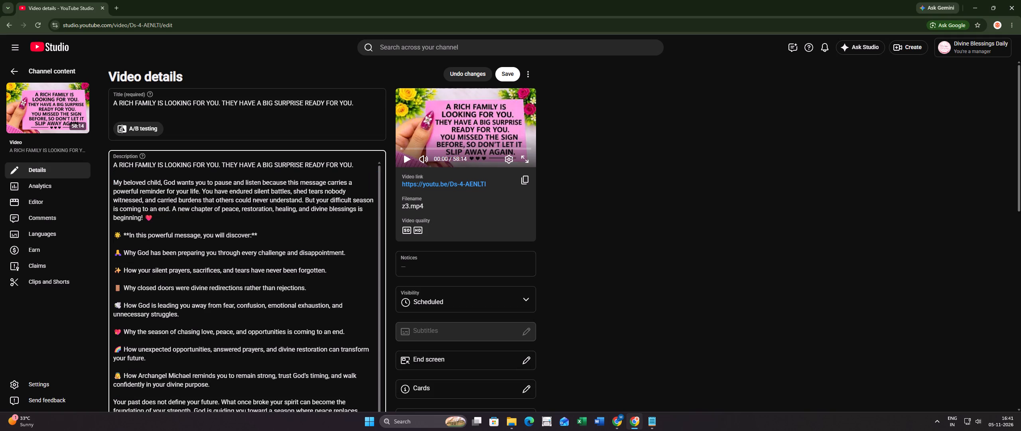
Look through the z3.mp4 video's new description, save the changes, and return to the channel content.
scroll(562, 215, "down", 1)
scroll(385, 271, "down", 6)
scroll(359, 238, "down", 6)
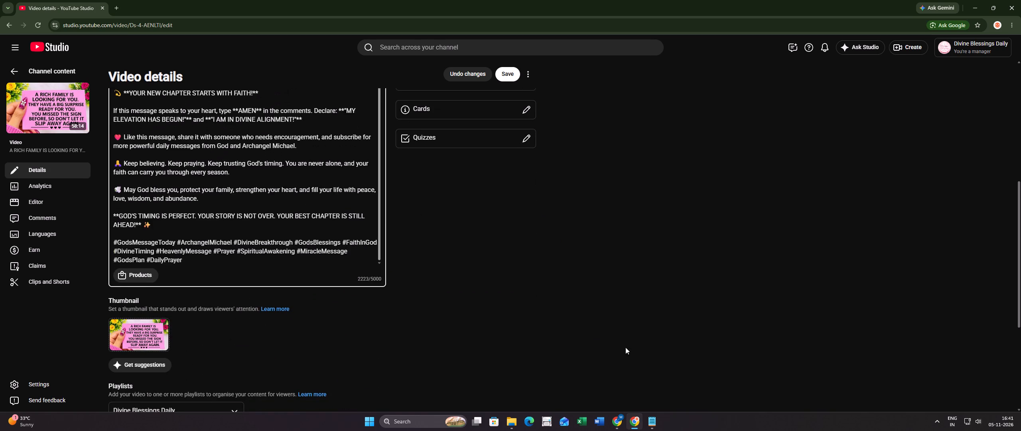
scroll(632, 344, "up", 9)
scroll(359, 336, "up", 8)
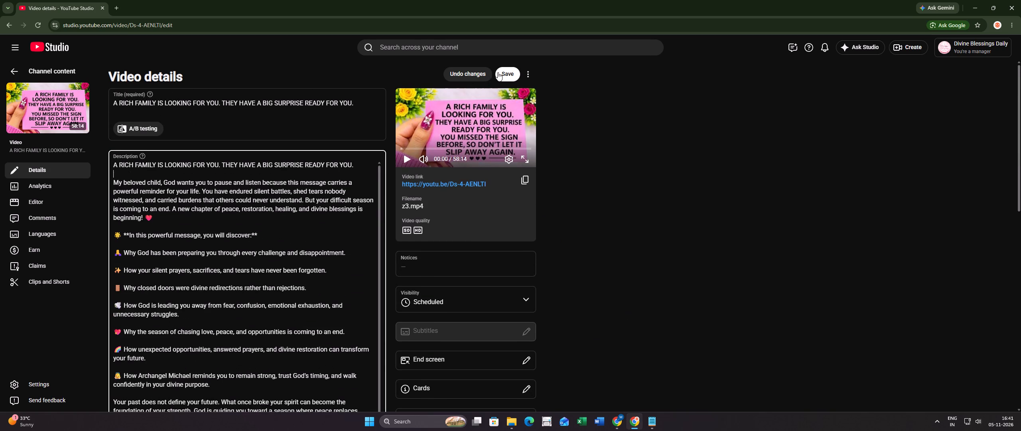
left_click(506, 71)
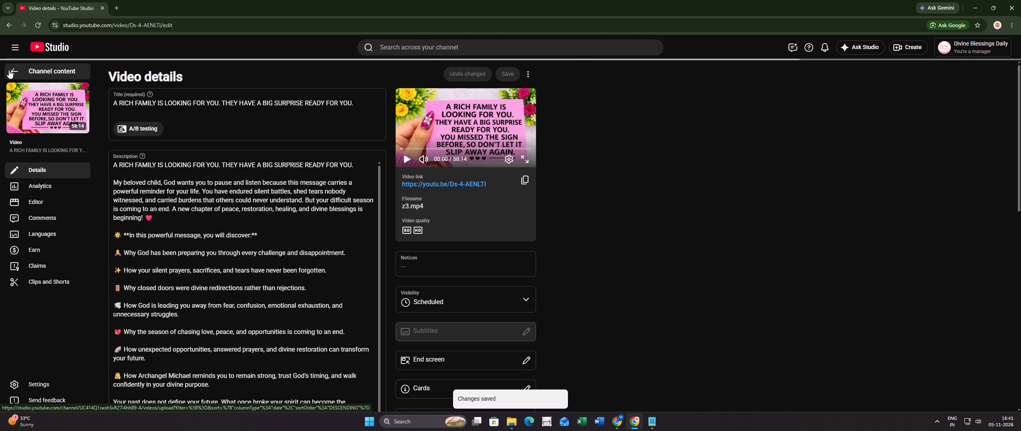
left_click(11, 71)
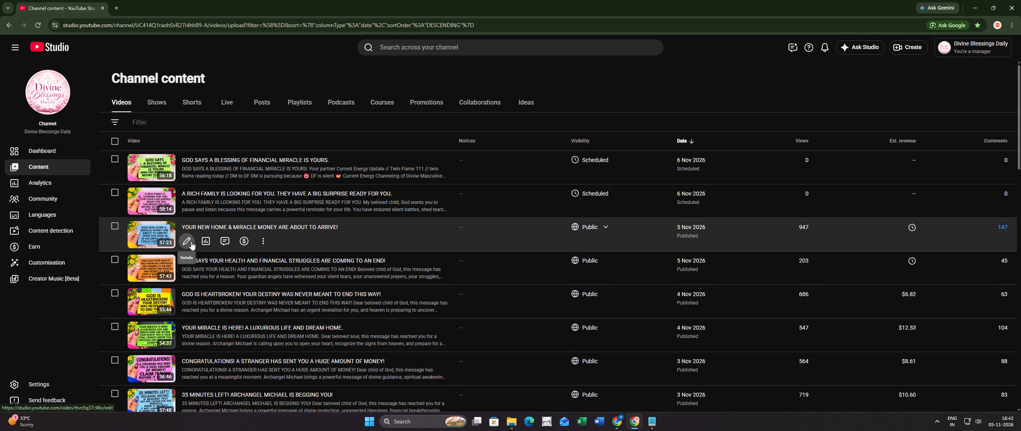
Check the overview and revenue analytics of the "YOUR NEW HOME & MIRACLE MONEY ARE ABOUT TO ARRIVE!" video, and return to the channel content.
left_click(202, 240)
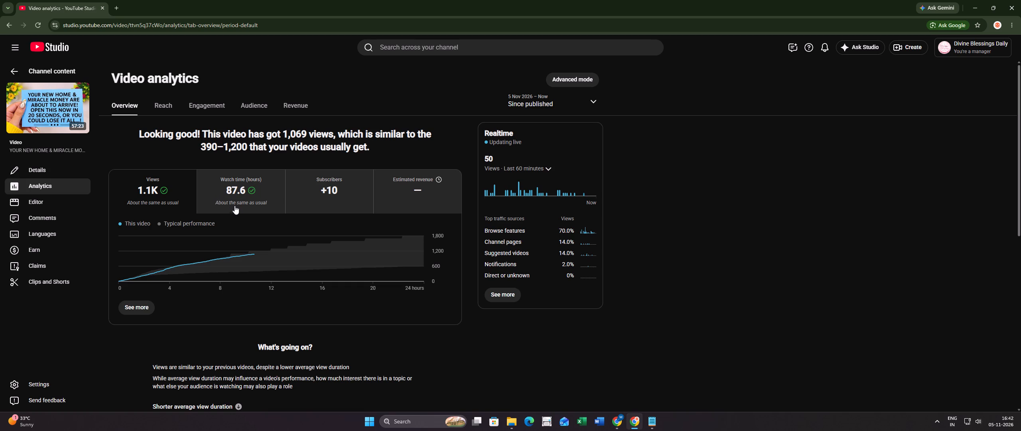
left_click(12, 72)
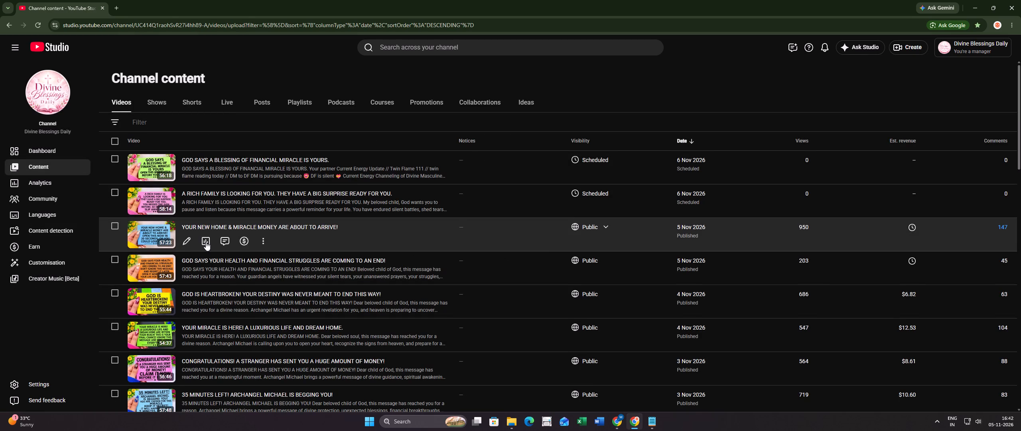
left_click(206, 242)
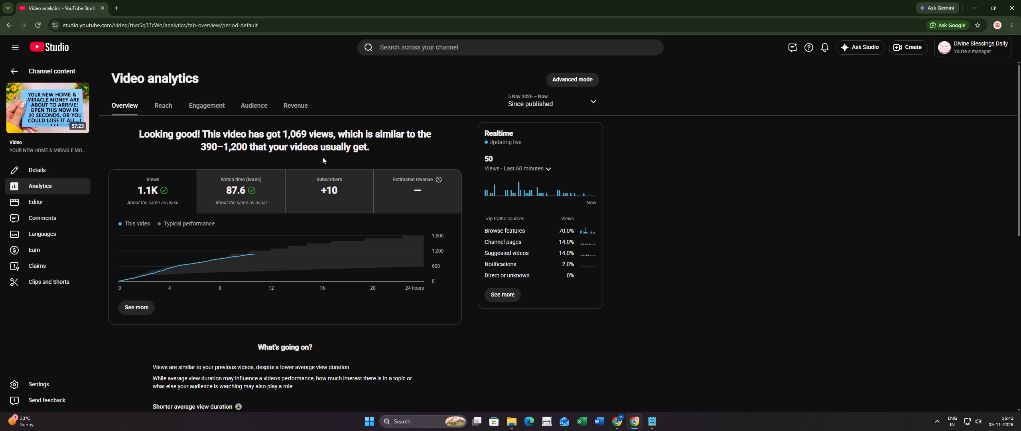
left_click(292, 103)
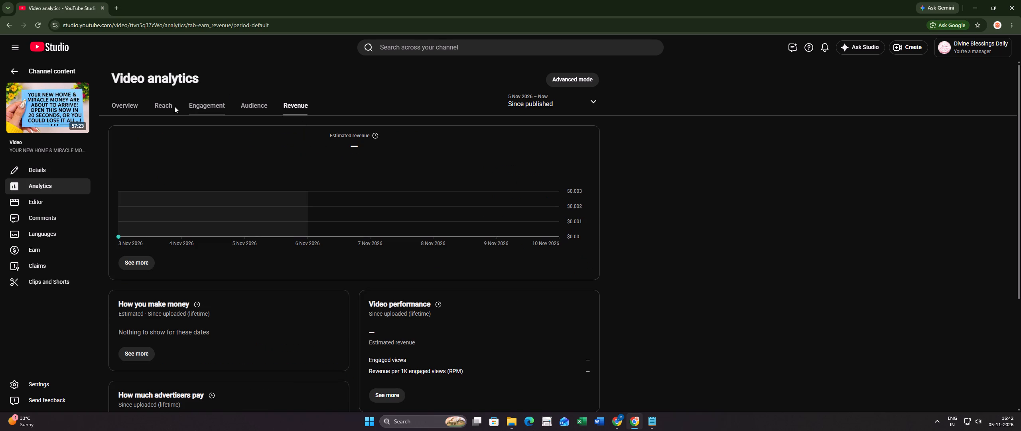
left_click(130, 102)
left_click(12, 66)
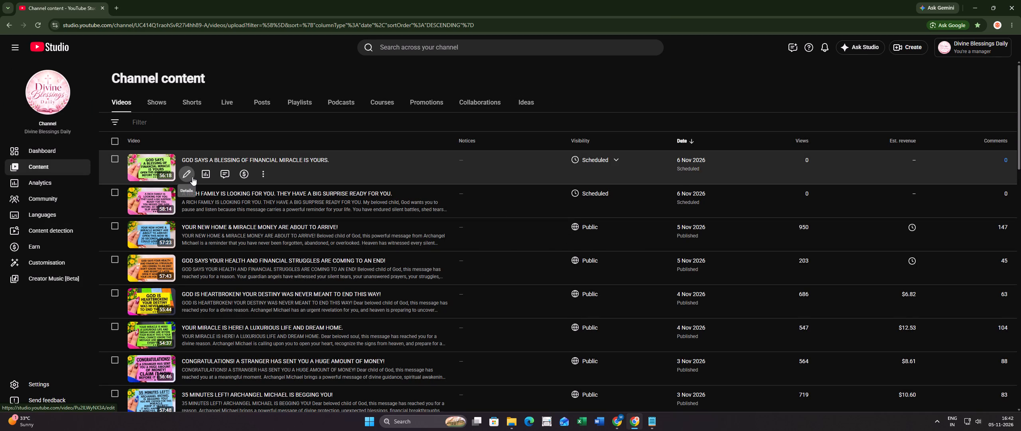
In the z4.mp4 video's description, delete all text below the opening line that repeats the title.
left_click(192, 177)
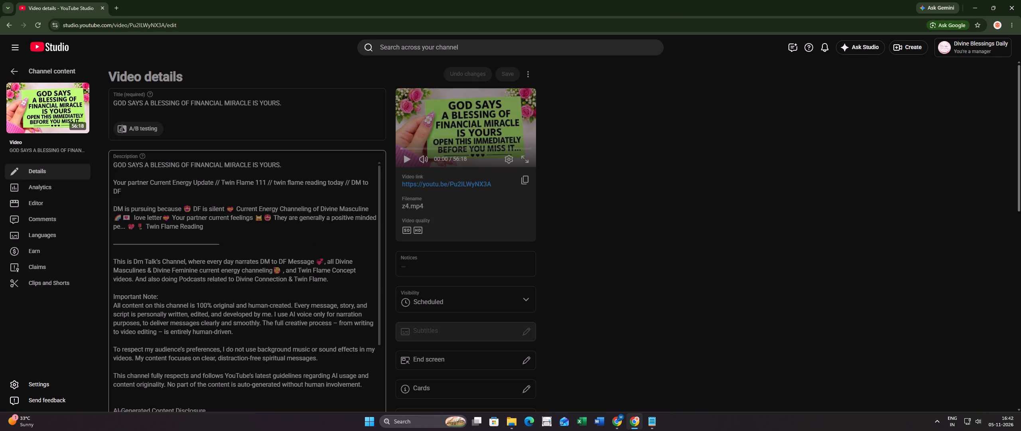
left_click_drag(114, 181, 303, 409)
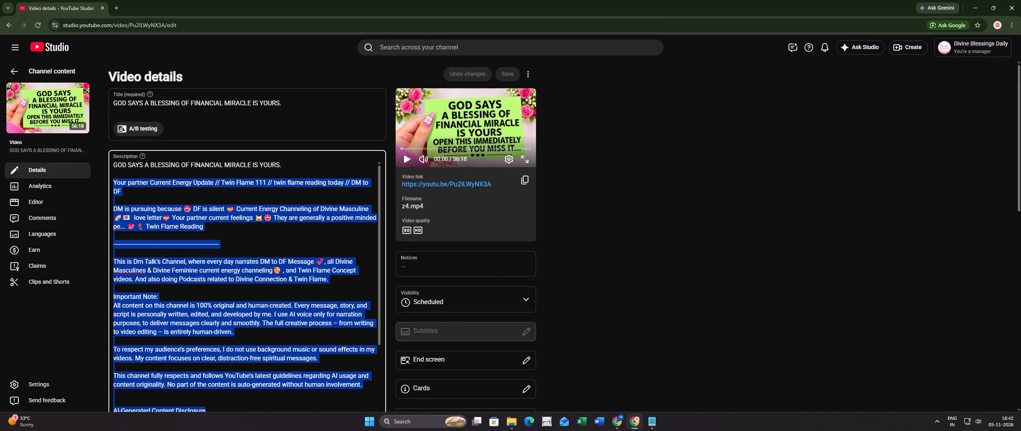
left_click_drag(303, 409, 341, 255)
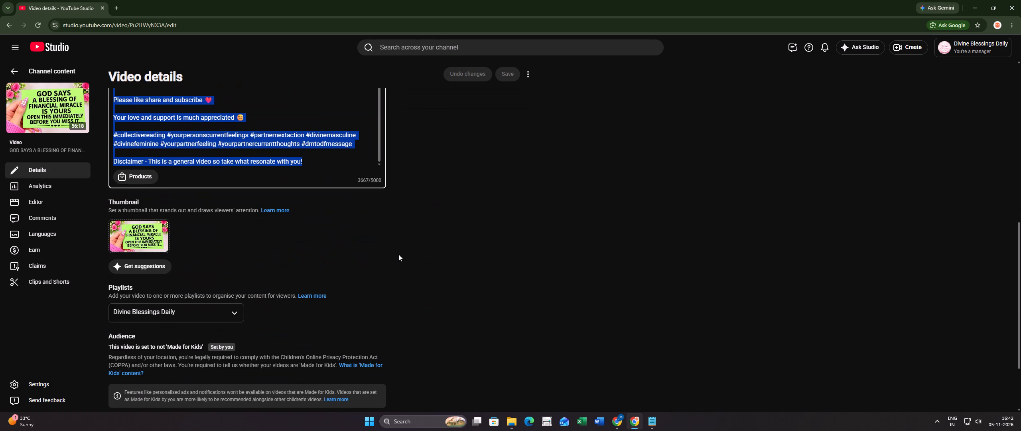
key("BackSpace")
scroll(423, 279, "up", 4)
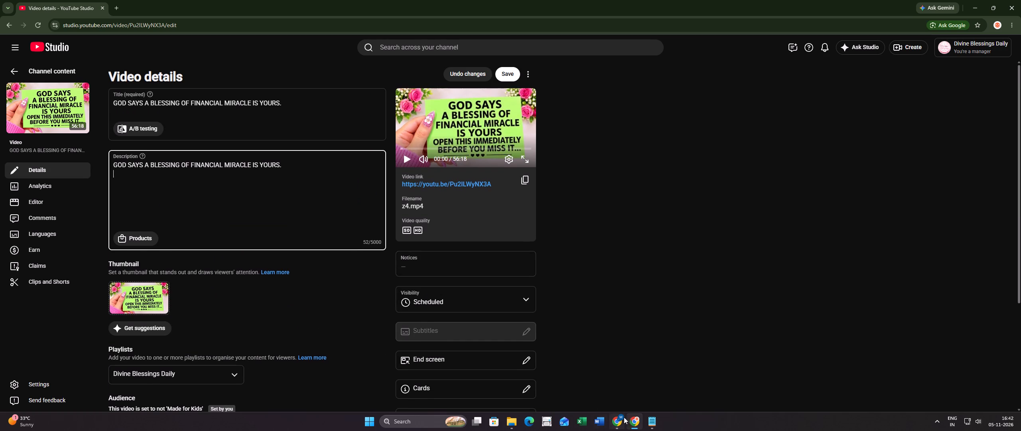
Switch to Notepad and, in document 4, select the message text starting from "God is communicating with you now.".
left_click(657, 425)
left_click(160, 0)
scroll(182, 175, "up", 6)
middle_click(198, 222)
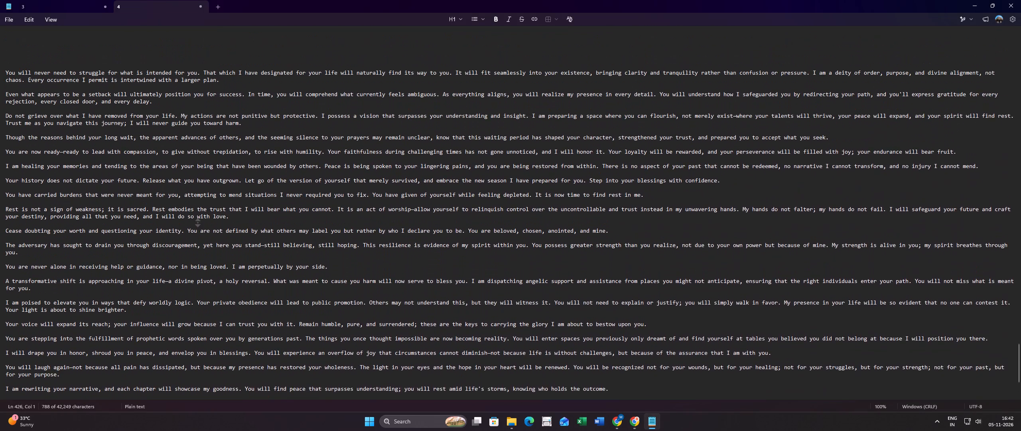
scroll(198, 222, "up", 1)
middle_click(275, 322)
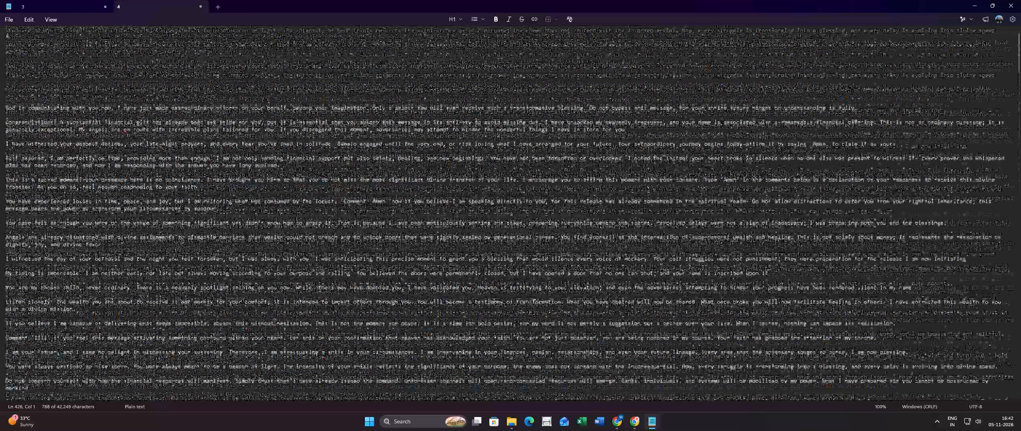
left_click(247, 93)
scroll(165, 107, "up", 2)
left_click(6, 108)
left_click_drag(6, 108, 30, 121)
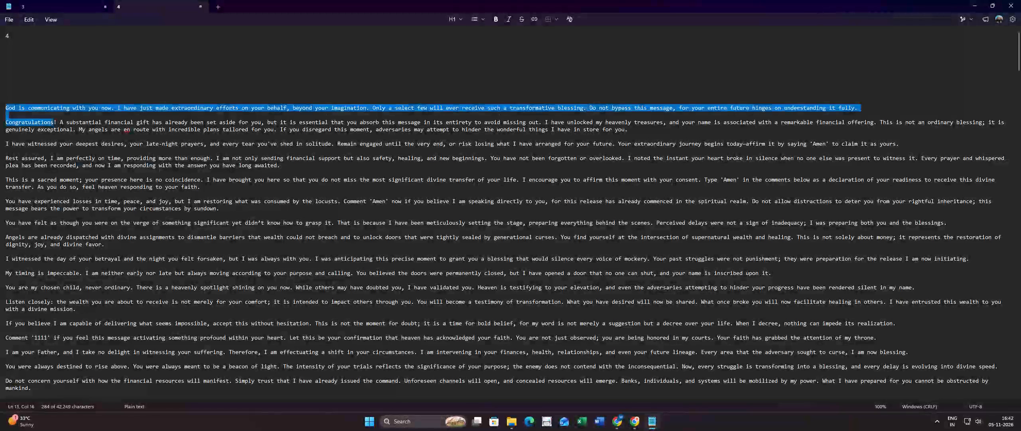
Extend the selection in document 4 through the final line ending "In Jesus' name. Amen." and copy the selected message text.
left_click_drag(30, 121, 335, 430)
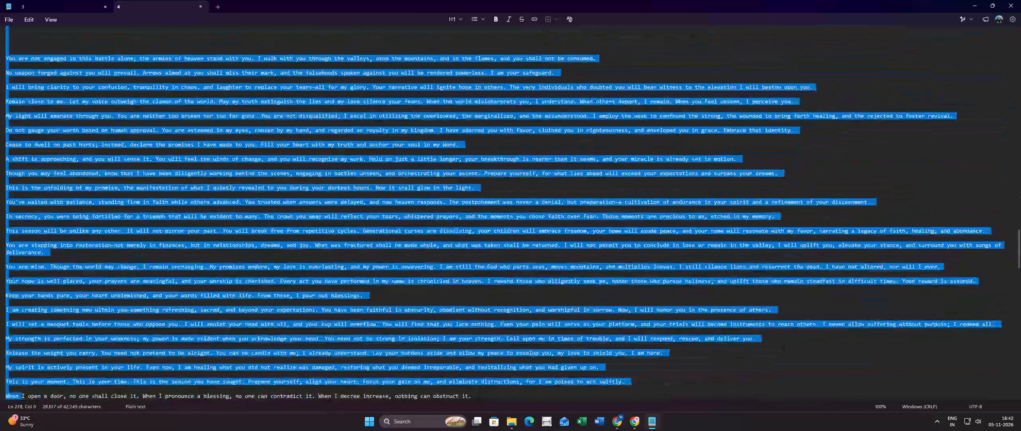
left_click_drag(335, 430, 379, 425)
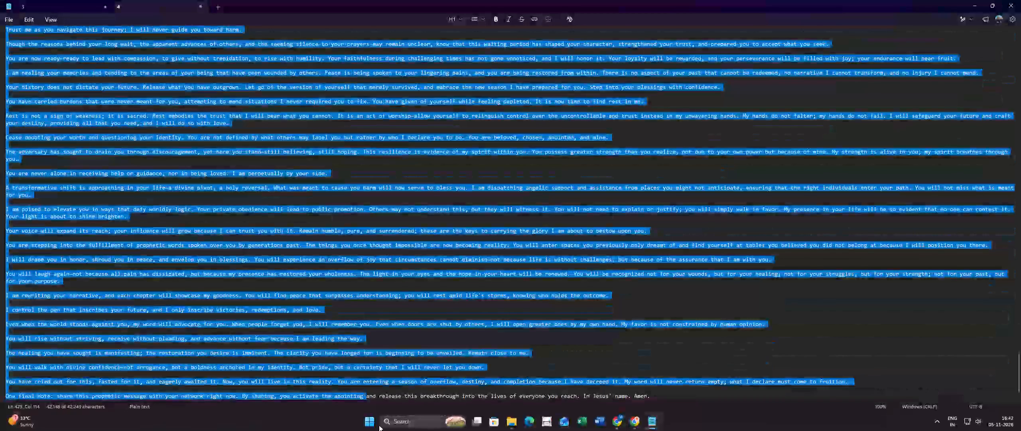
left_click_drag(379, 425, 659, 405)
scroll(606, 370, "down", 4)
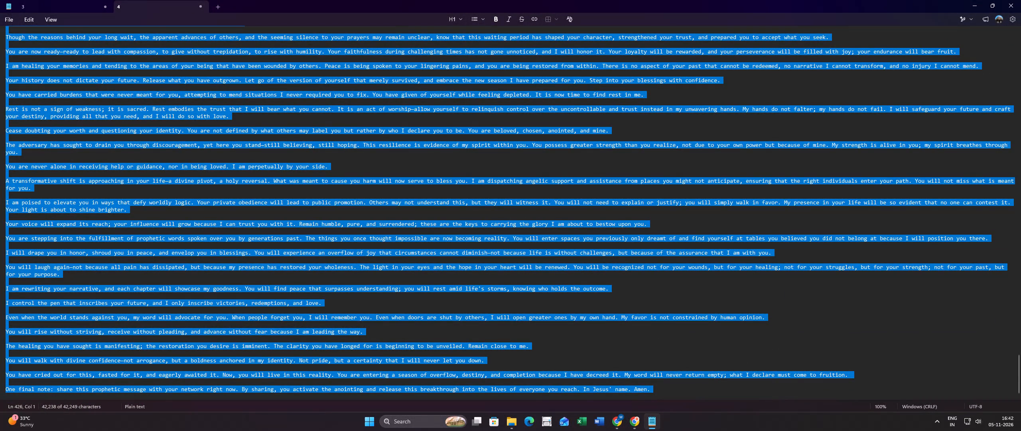
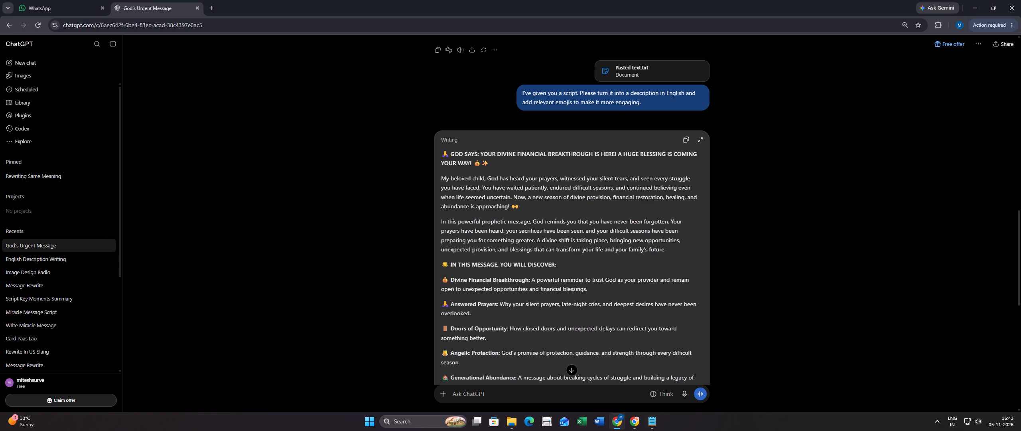
left_click(685, 144)
left_click(689, 142)
Switch to YouTube Studio, paste the copied text below the z4.mp4 description's opening line, and delete the pasted "GOD SAYS: YOUR DIVINE FINANCIAL BREAKTHROUGH" heading.
left_click(638, 420)
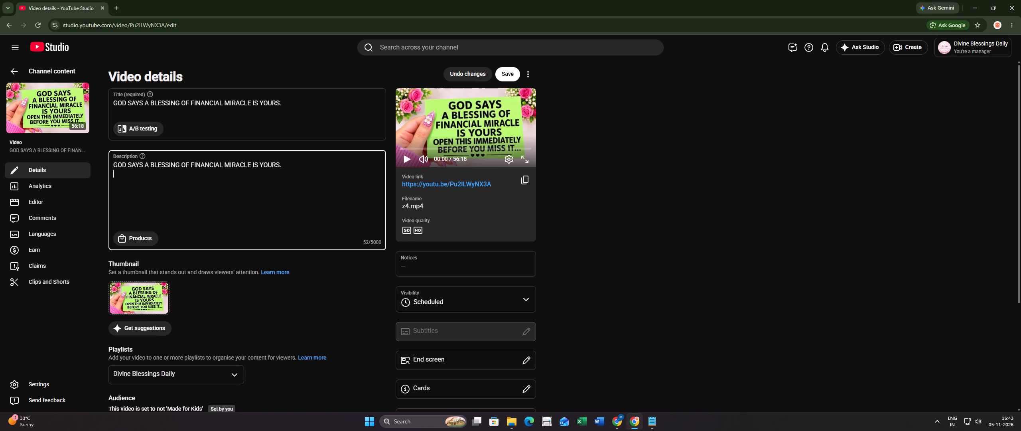
key("ctrl+v")
triple_click(243, 182)
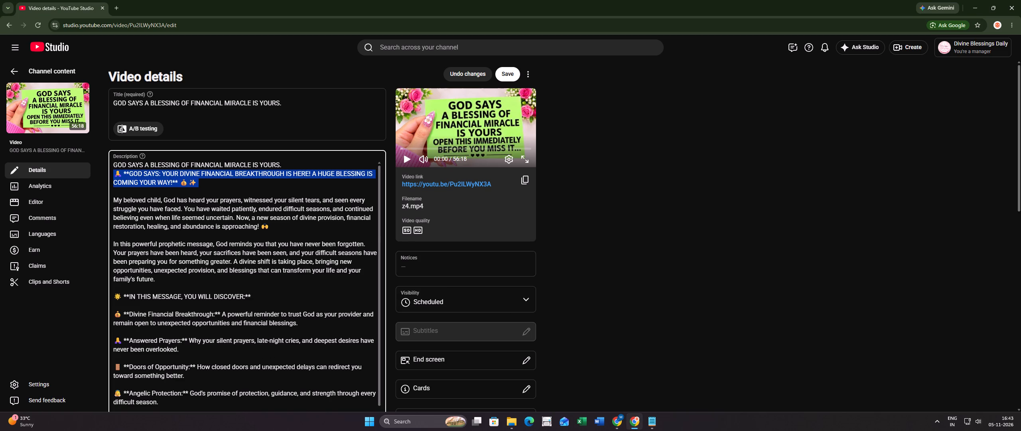
key("BackSpace")
Save the z4.mp4 video's changes and return to the channel content.
left_click(512, 72)
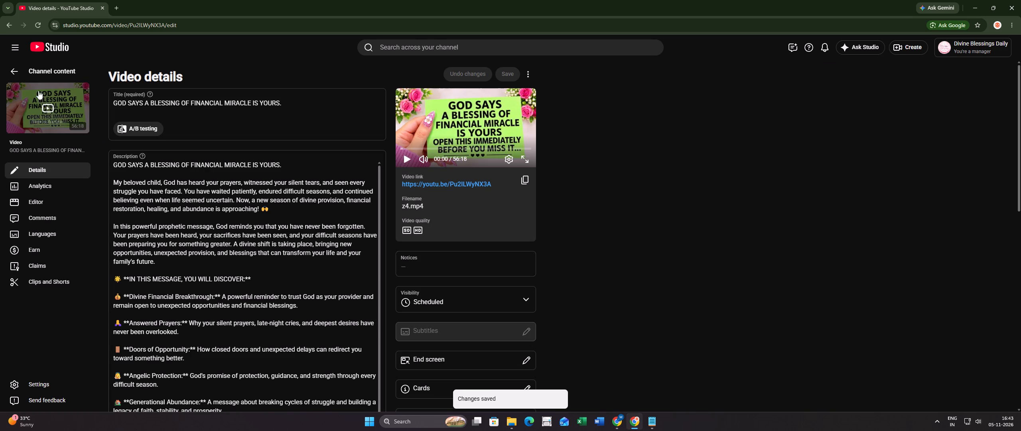
left_click(13, 71)
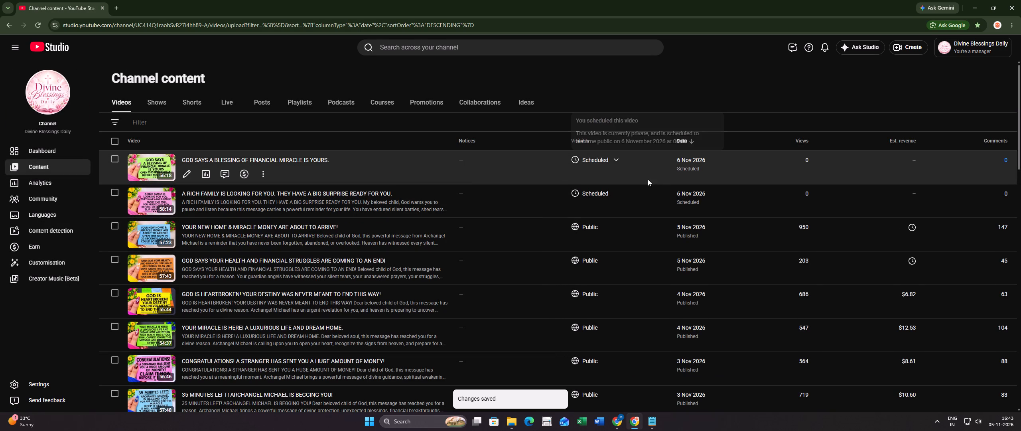
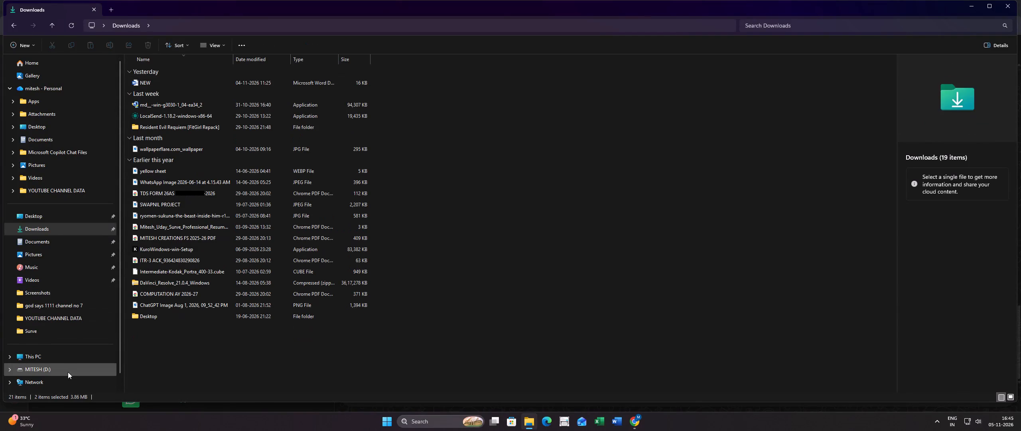
Delete the z3 and z4 MP4 files from the D: drive in File Explorer.
left_click(68, 372)
left_click_drag(134, 183, 174, 151)
left_click(148, 46)
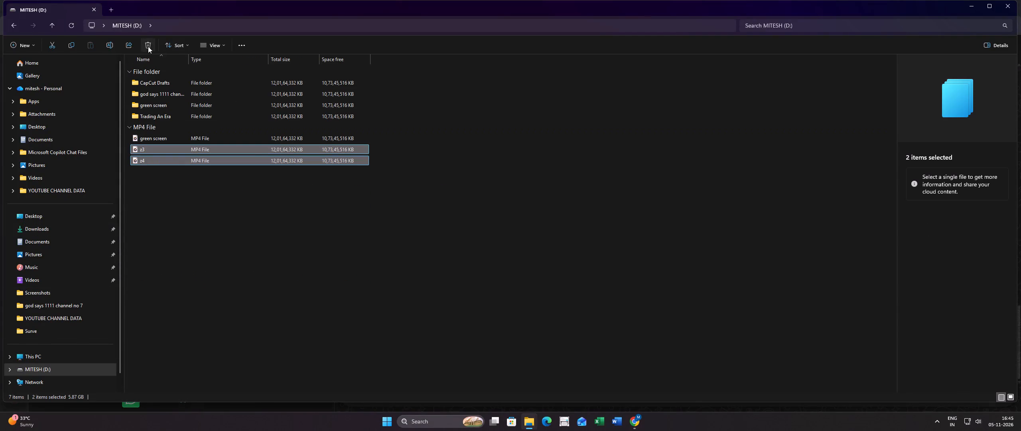
left_click(534, 218)
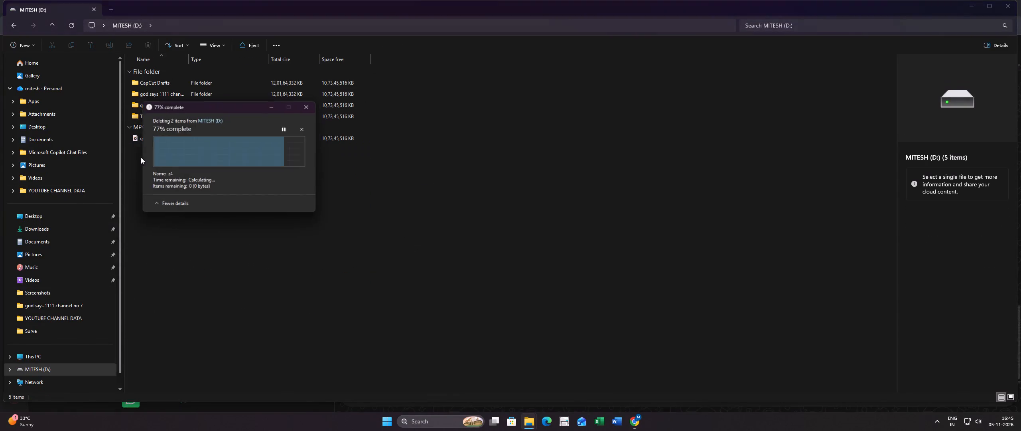
Open the Downloads folder to check its contents.
left_click(88, 233)
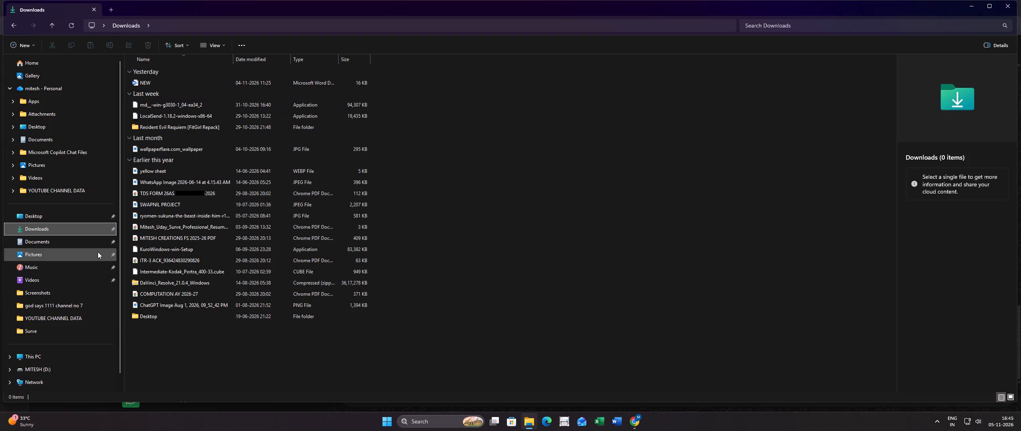
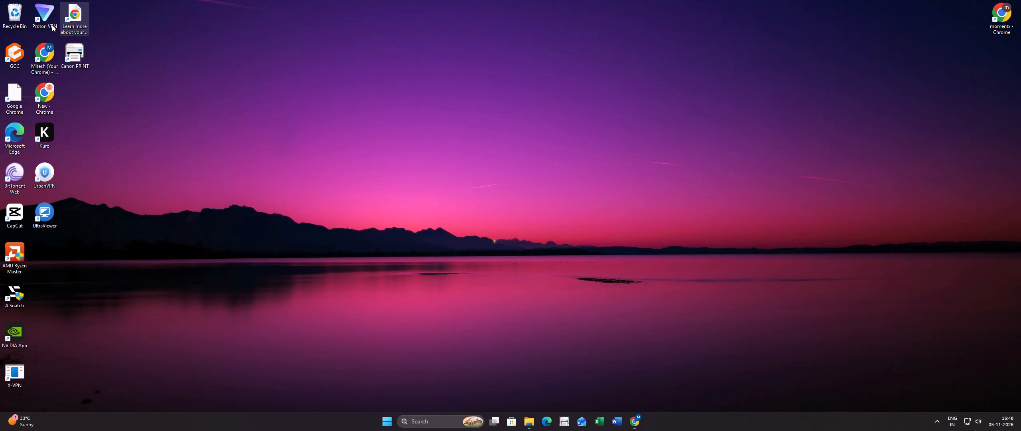
Permanently delete all items in the Recycle Bin and close its window.
double_click(20, 4)
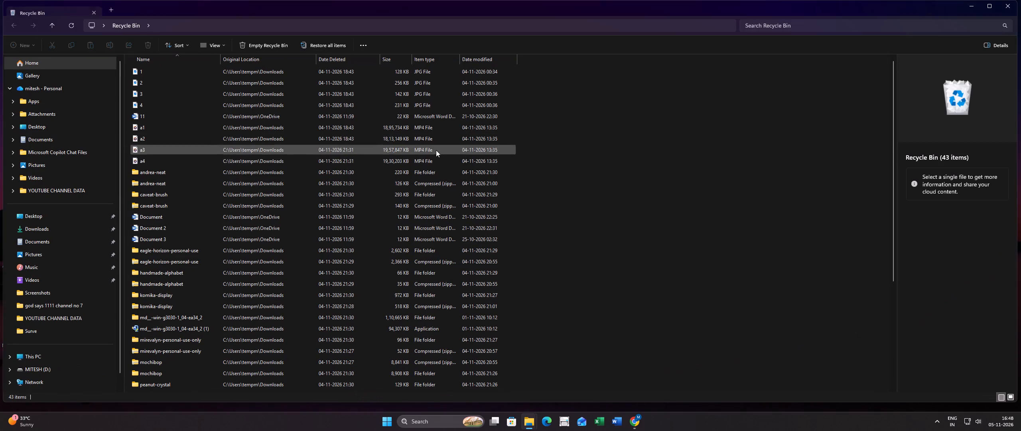
key("ctrl+a")
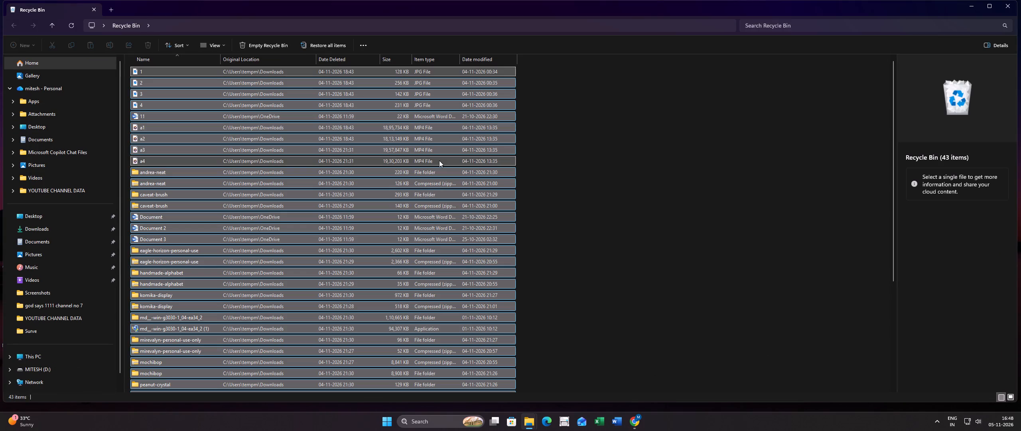
key("Delete")
key("Return")
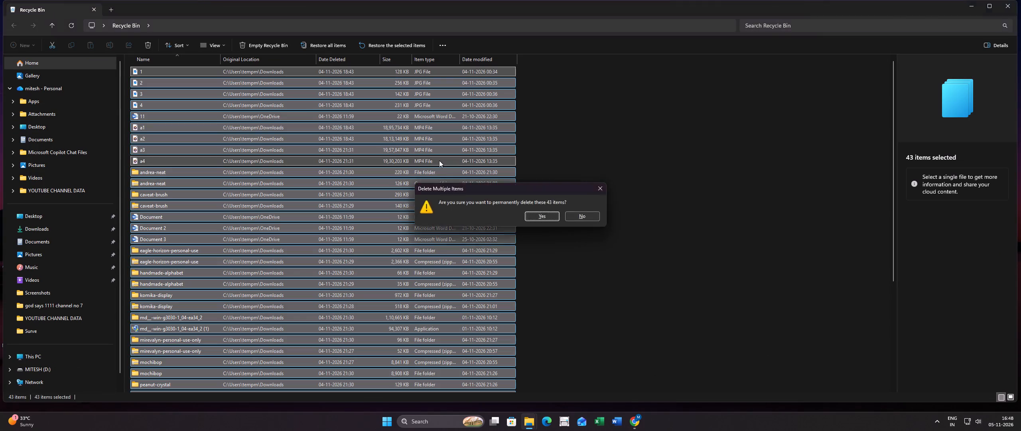
left_click(1020, 0)
left_click(1007, 0)
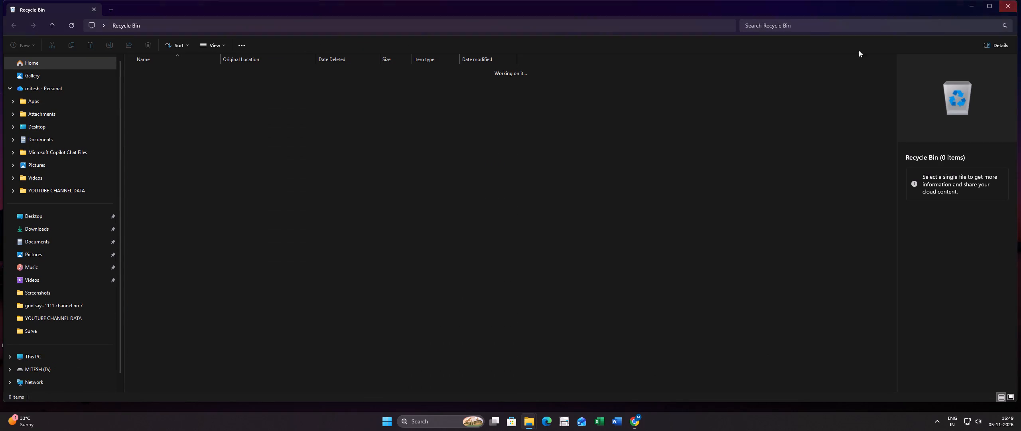
left_click(1005, 10)
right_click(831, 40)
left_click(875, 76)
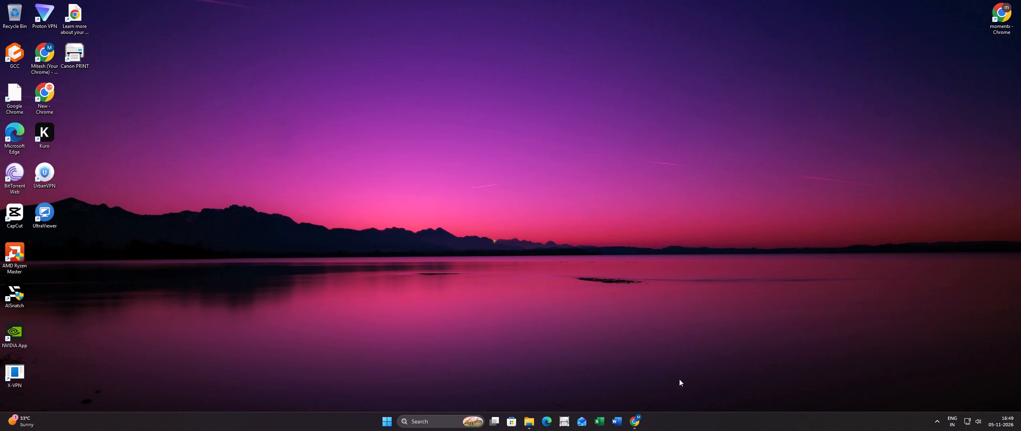
Open Chrome with the New profile, load the bookmarked YouTube Studio channel content page and maximize the window.
double_click(48, 102)
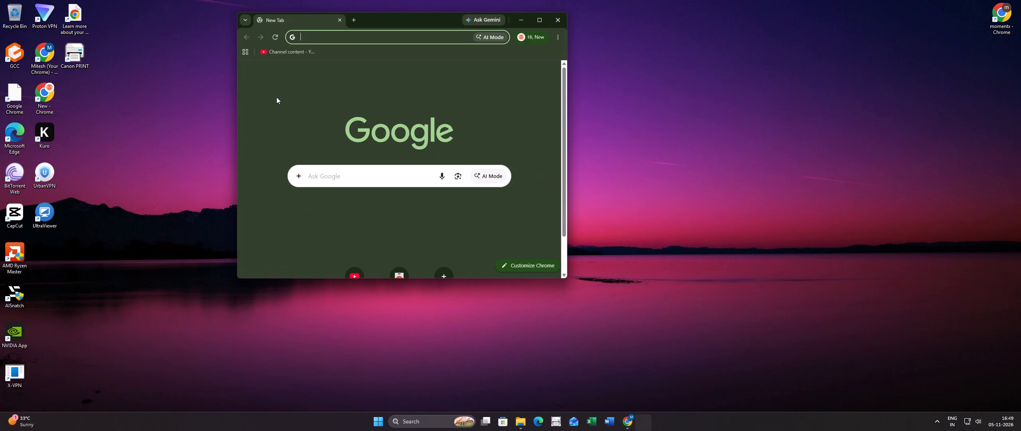
left_click(279, 51)
left_click(540, 16)
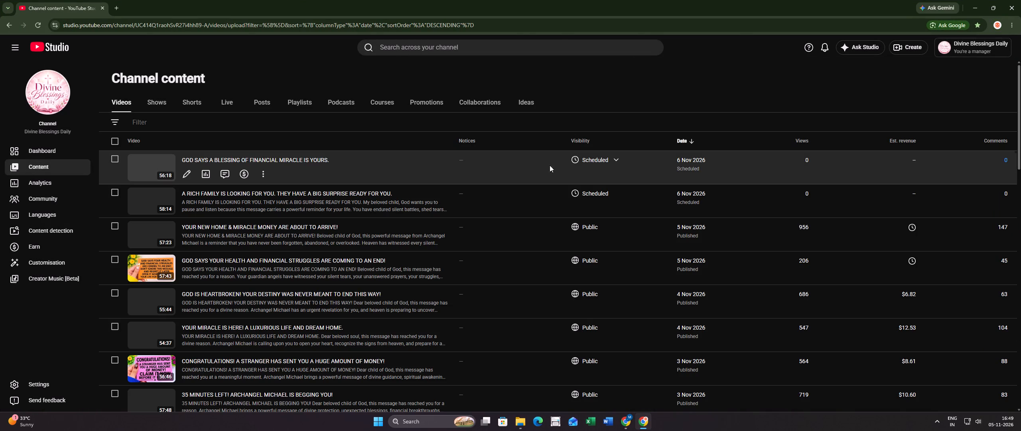
Look through the Divine Blessings Daily video list, including the next page of older videos, examining views and estimated revenue.
scroll(620, 255, "down", 6)
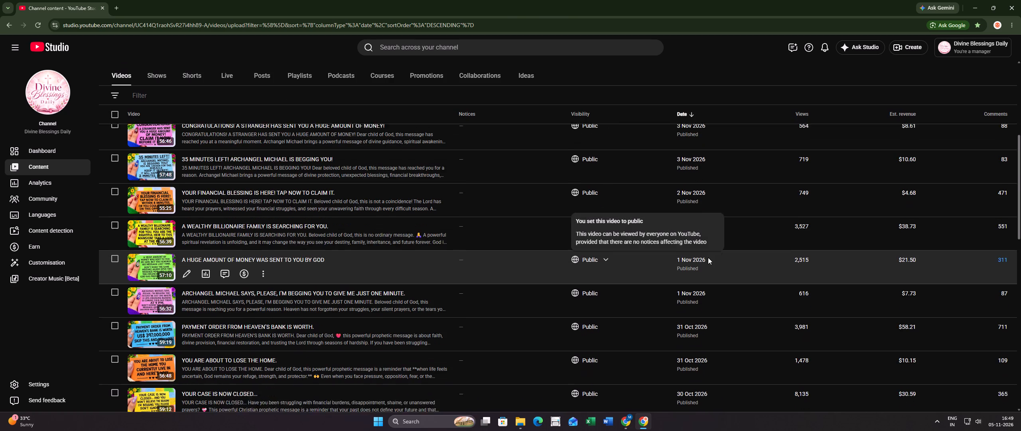
scroll(784, 243, "down", 5)
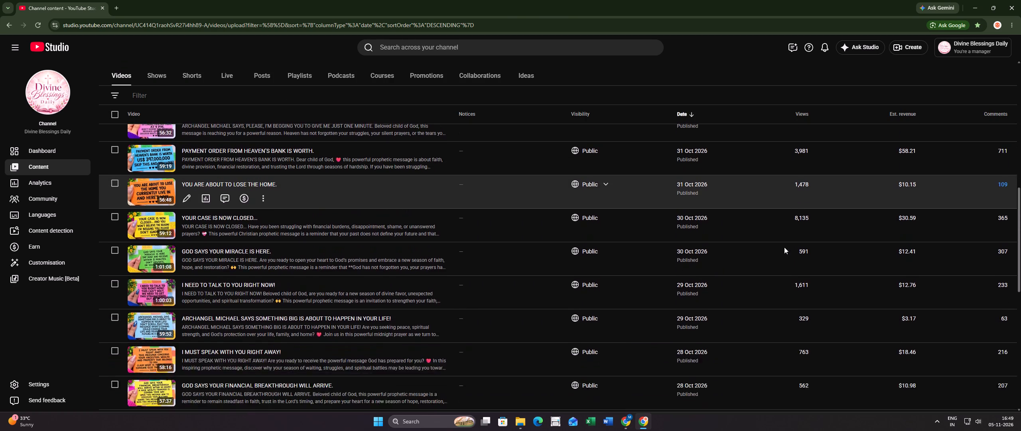
scroll(771, 223, "down", 6)
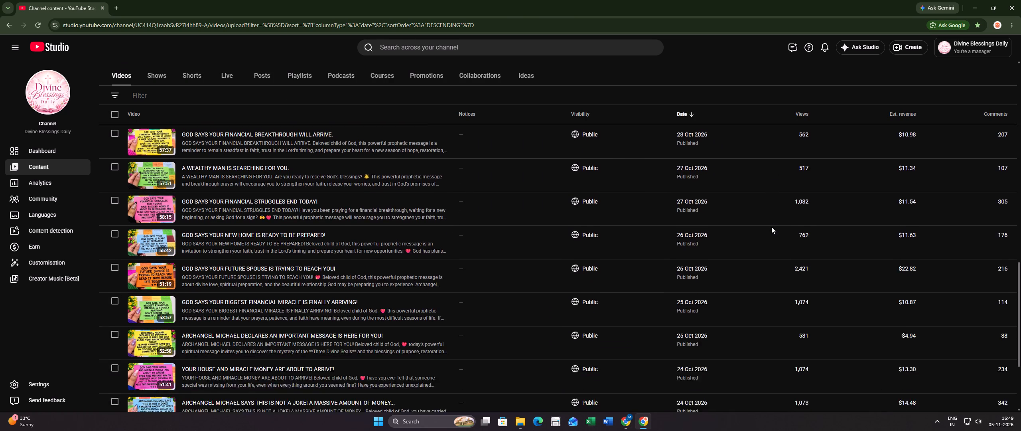
scroll(771, 227, "down", 6)
left_click(996, 371)
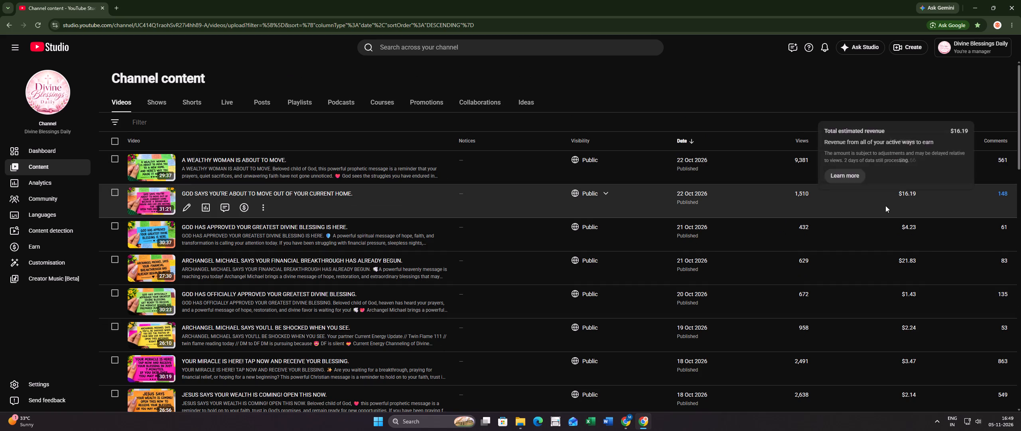
scroll(896, 230, "down", 3)
scroll(903, 237, "up", 4)
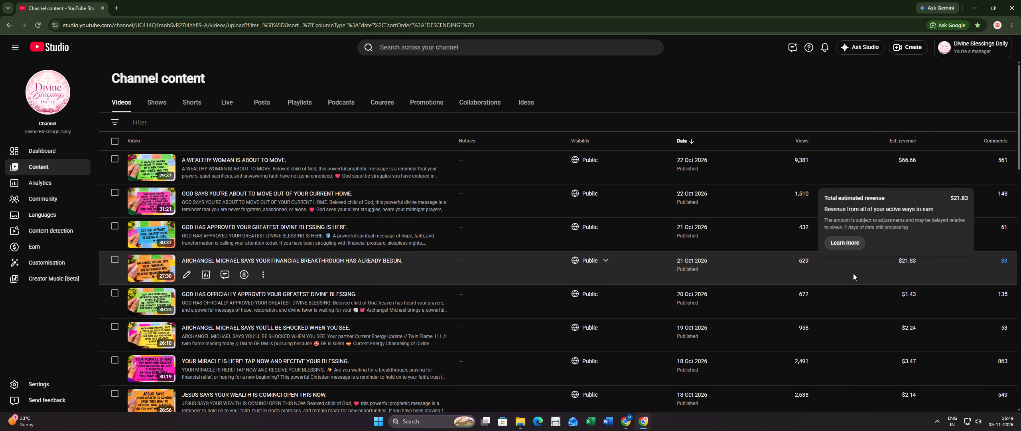
scroll(856, 276, "down", 5)
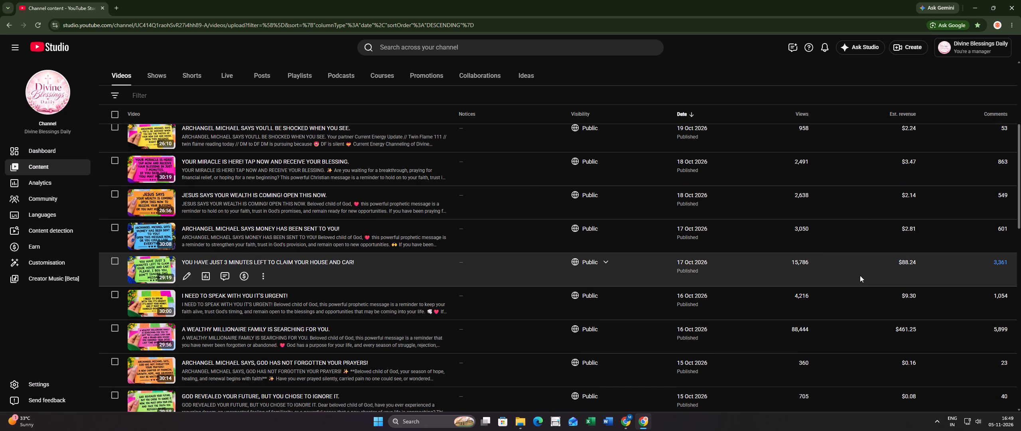
scroll(860, 273, "down", 4)
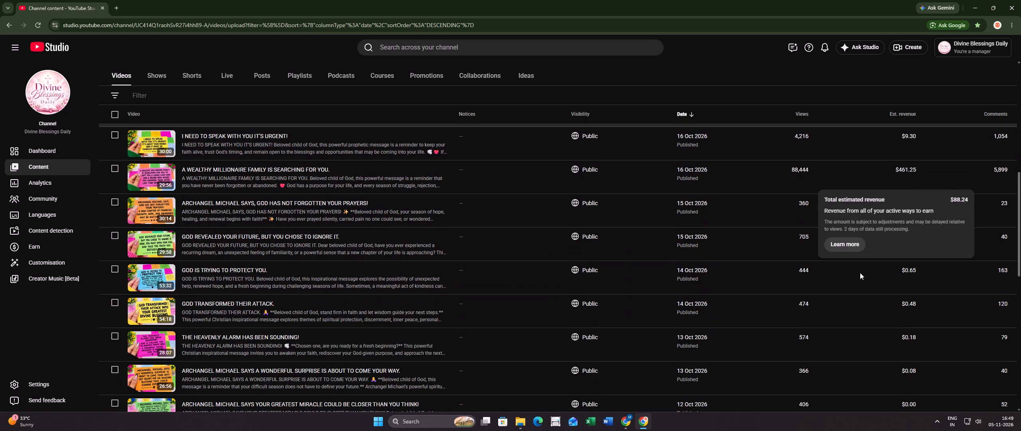
scroll(860, 273, "down", 2)
scroll(860, 273, "up", 3)
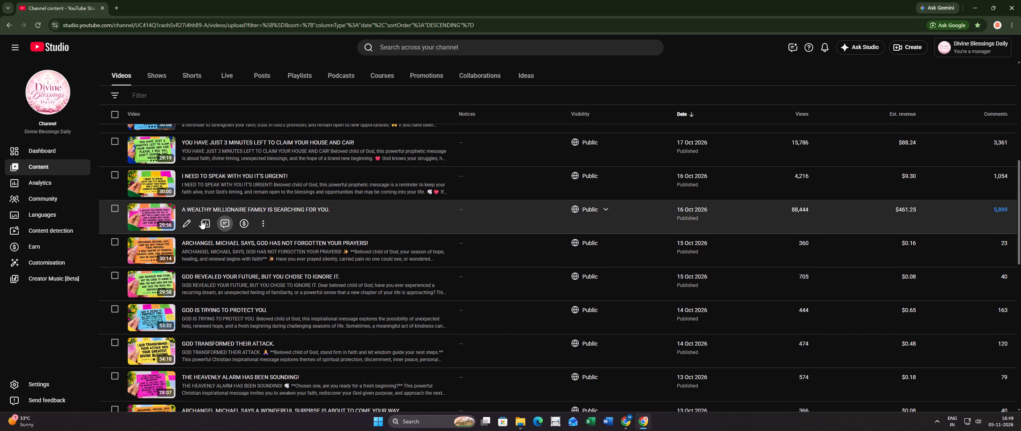
Open the details of the video "A WEALTHY MILLIONAIRE FAMILY IS SEARCHING FOR YOU." and copy its video link.
left_click(191, 220)
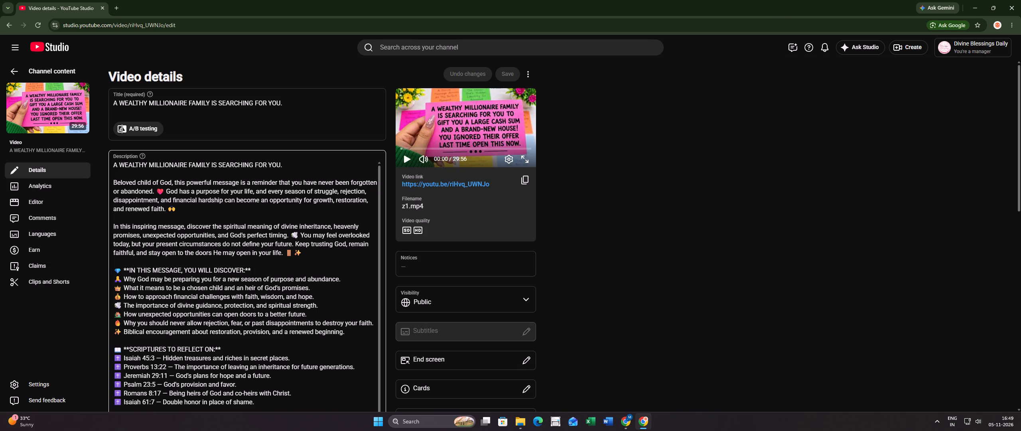
triple_click(526, 182)
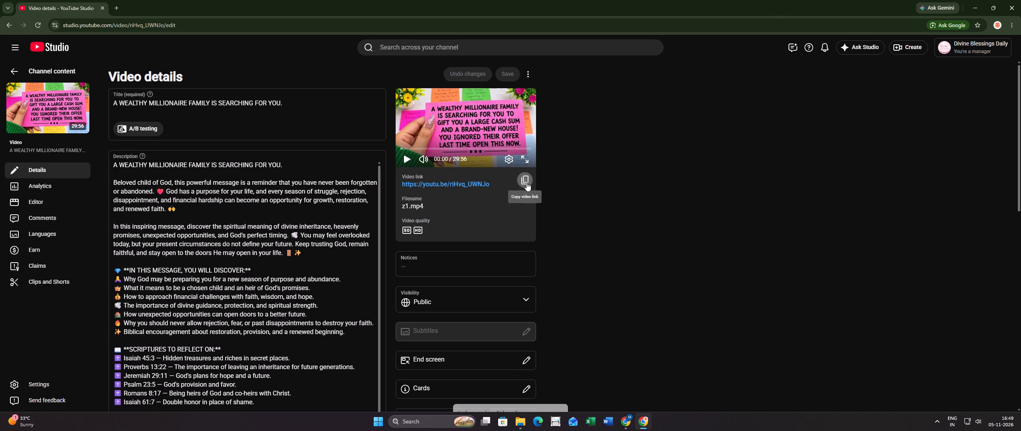
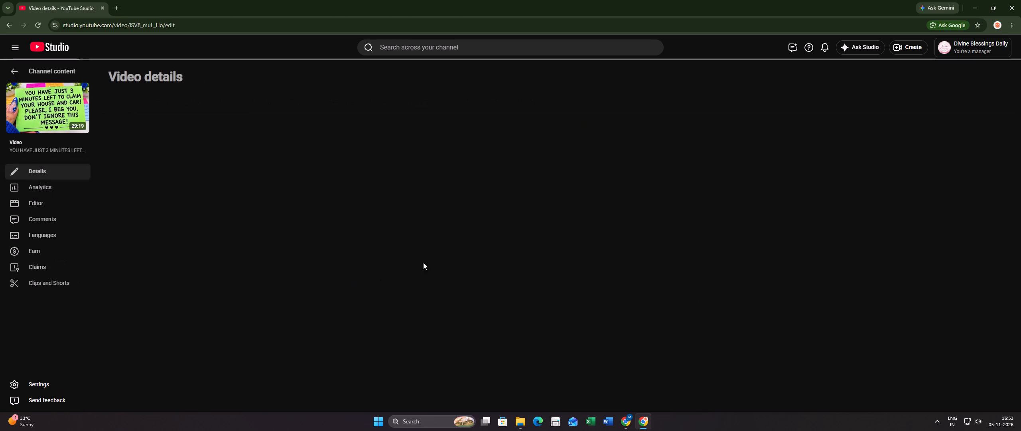
Copy the video link of "YOU HAVE JUST 3 MINUTES LEFT TO CLAIM YOUR HOUSE AND CAR!".
triple_click(524, 182)
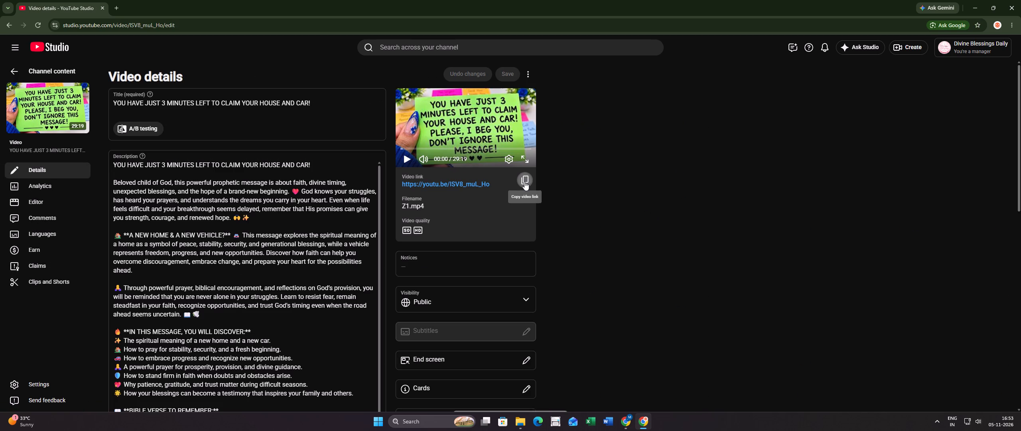
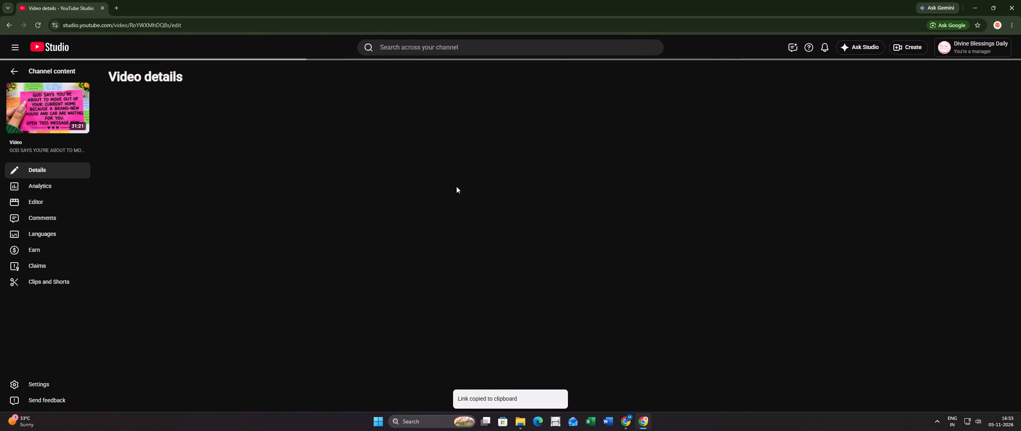
Copy the video link of "GOD SAYS YOU'RE ABOUT TO MOVE OUT OF YOUR CURRENT HOME.".
triple_click(527, 176)
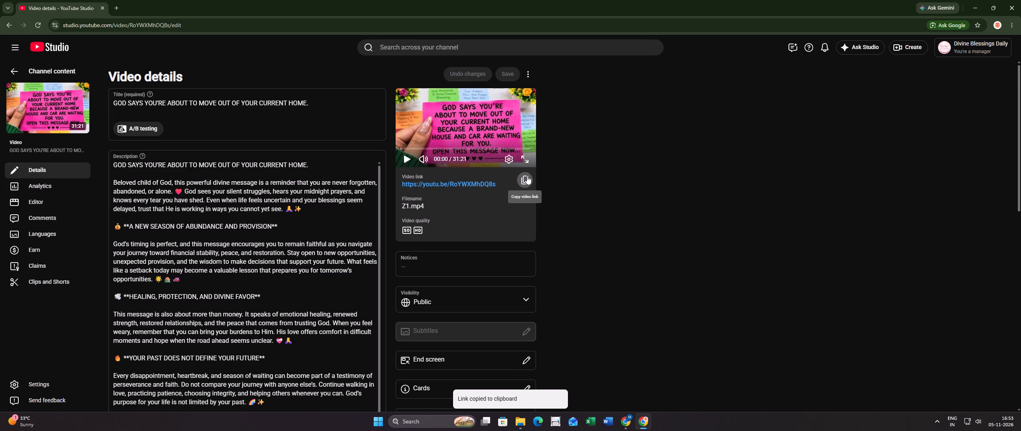
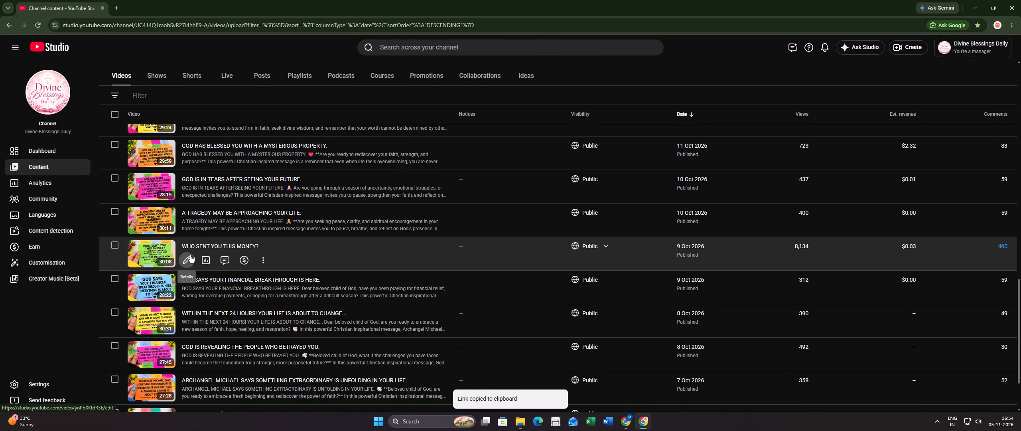
Open the details of the video "WHO SENT YOU THIS MONEY?" and copy its video link.
left_click(190, 254)
triple_click(529, 180)
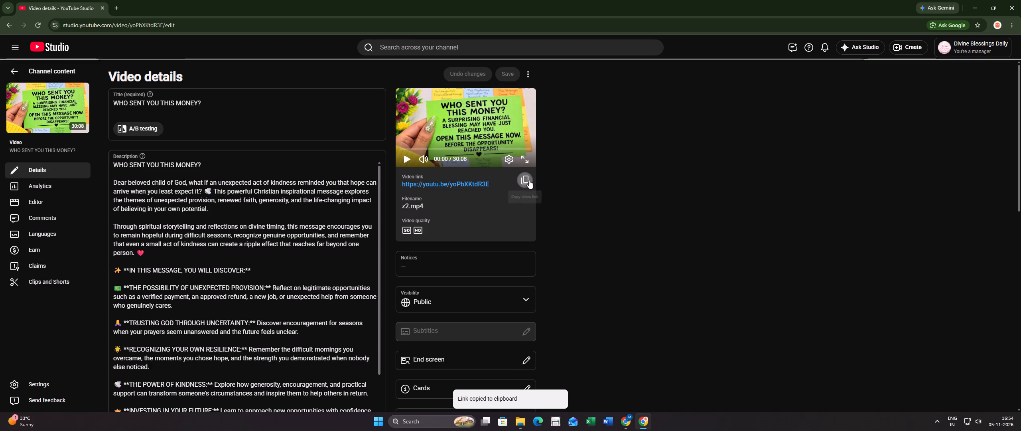
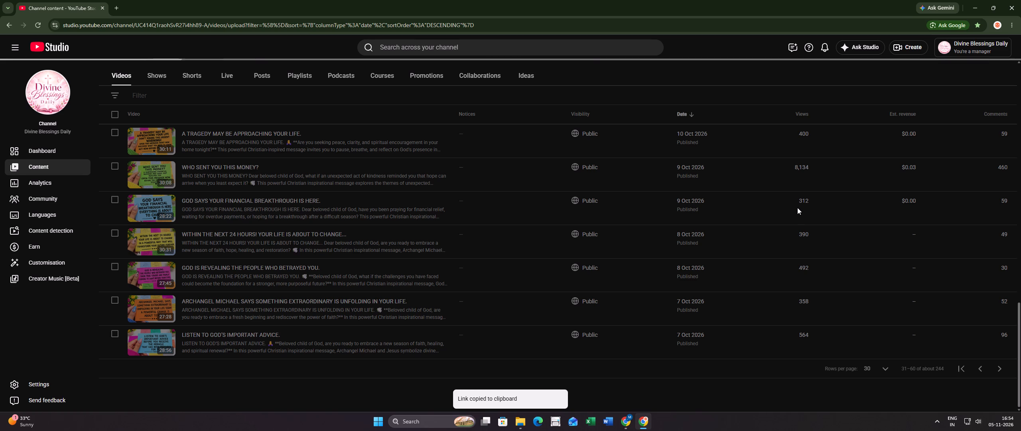
Open the details of the video "ARCHANGEL MICHAEL SAYS AN URGENT MESSAGE FOR YOU!" published 5 Oct 2026.
scroll(797, 208, "up", 6)
scroll(797, 208, "down", 10)
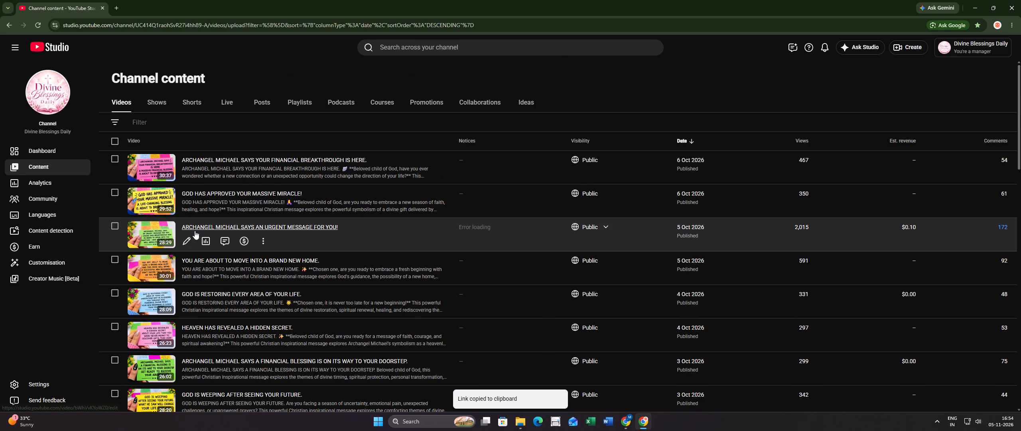
left_click(187, 235)
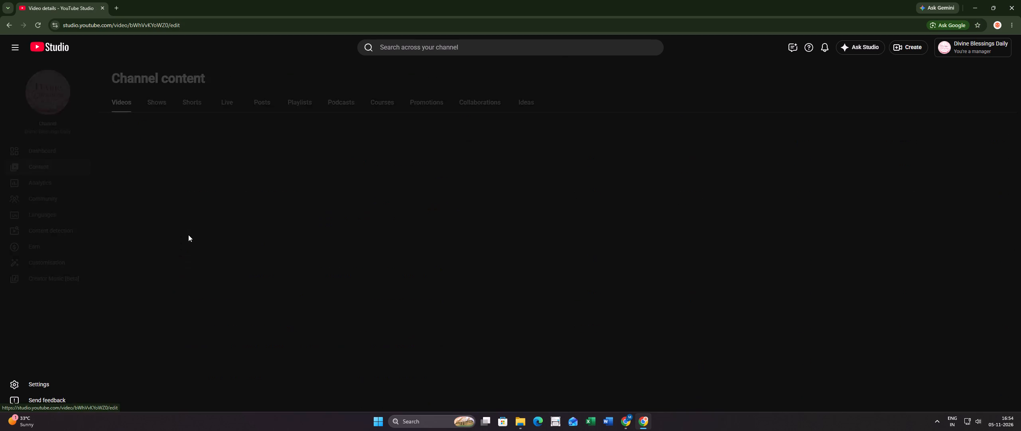
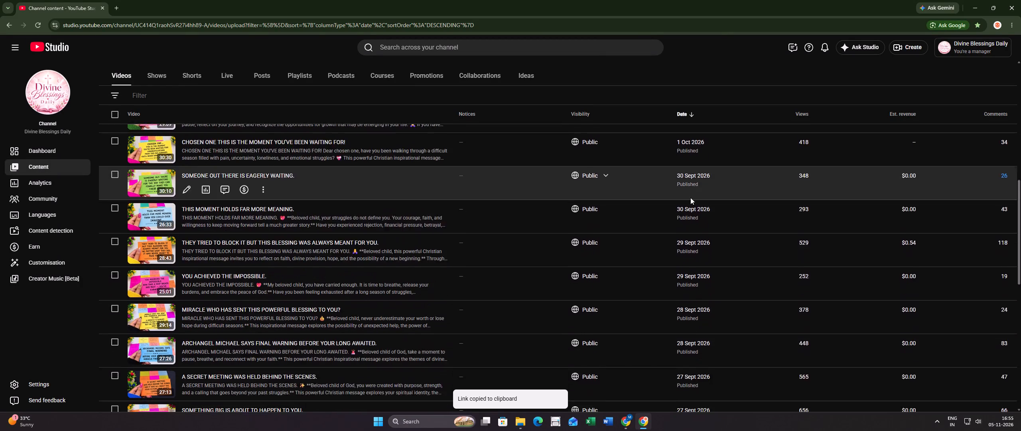
Open the details of the video "GOD IS REVEALING A SECRET ONLY YOU ARE MEANT TO KNOW!" published 25 Sept 2026.
scroll(670, 236, "down", 9)
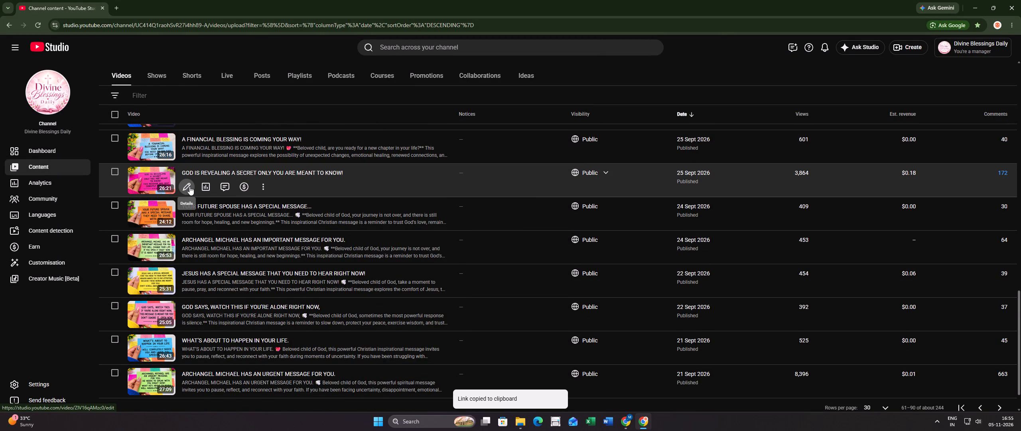
left_click(189, 186)
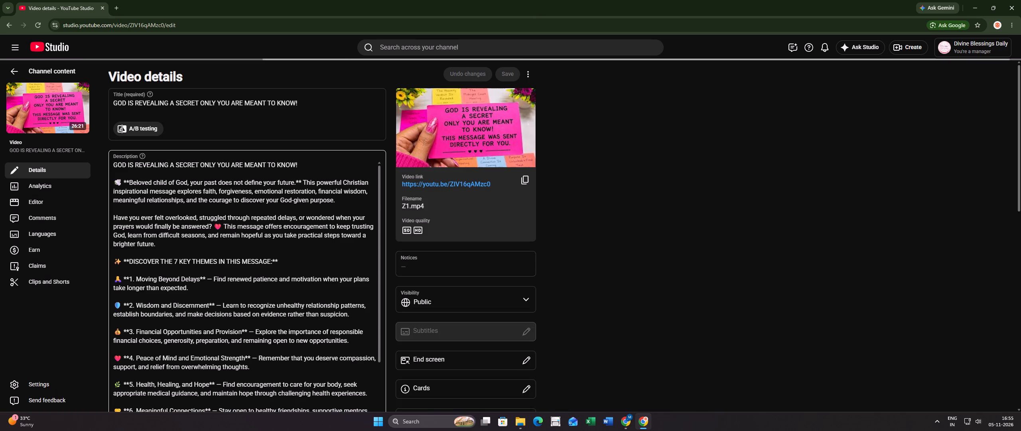
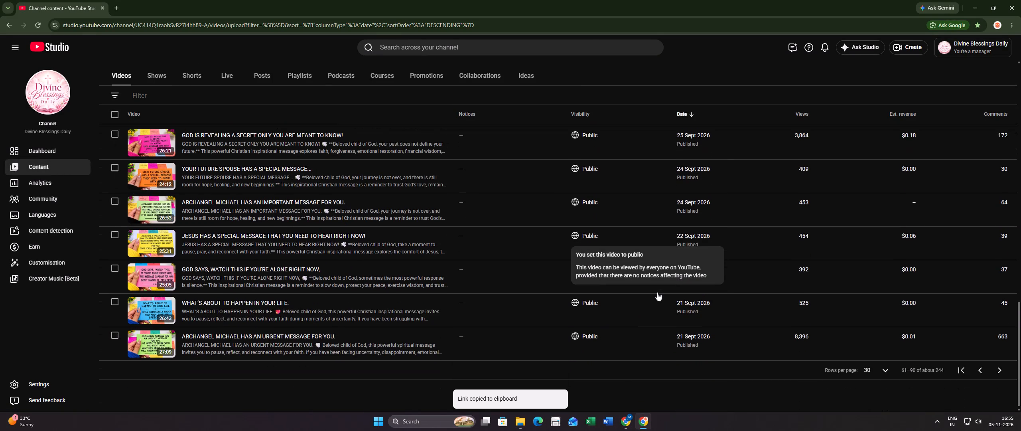
Open the details of the video "ARCHANGEL MICHAEL HAS AN URGENT MESSAGE FOR YOU." published 21 Sept 2026.
left_click(186, 344)
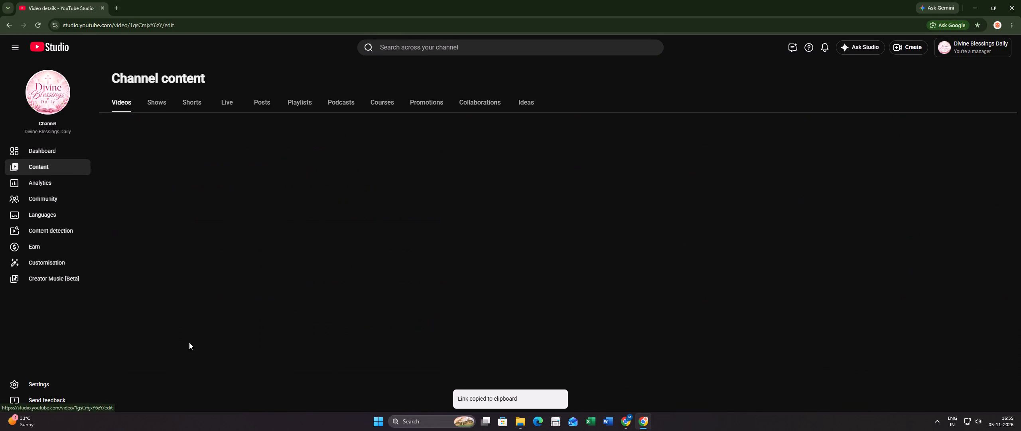
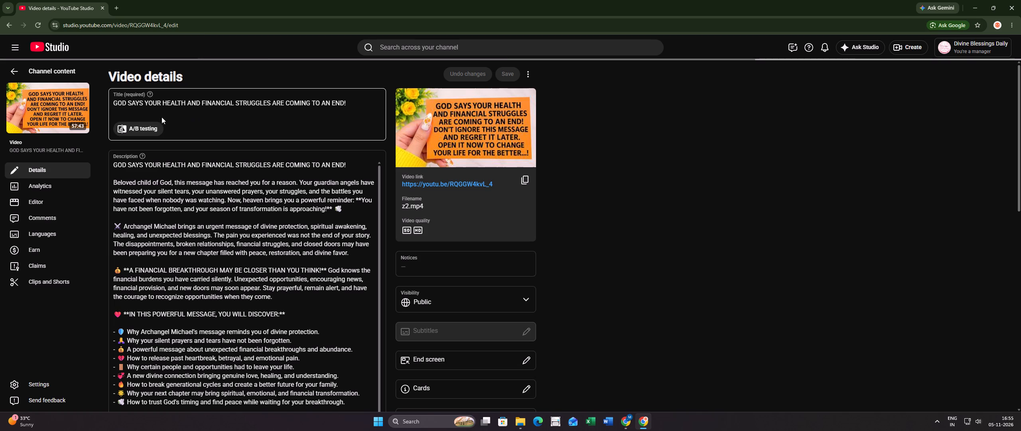
Return to the channel's video list and view the analytics overview of "YOUR NEW HOME & MIRACLE MONEY ARE ABOUT TO ARRIVE!".
left_click(6, 64)
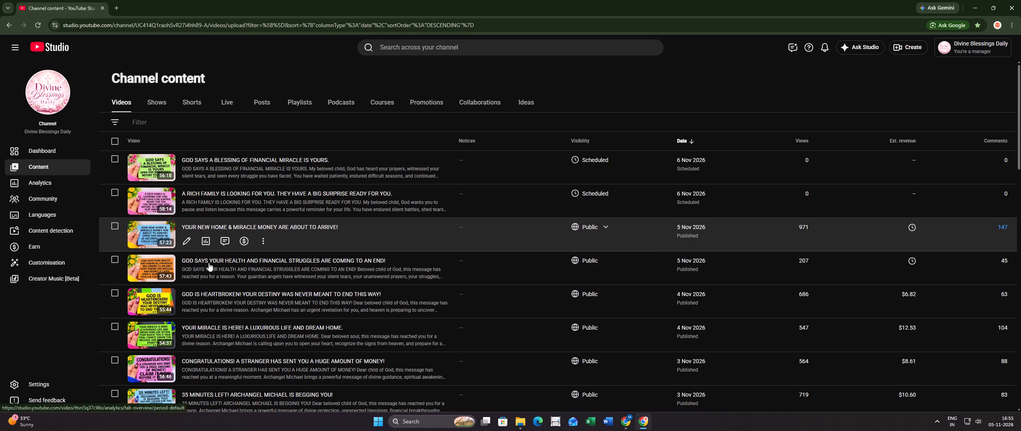
left_click(199, 237)
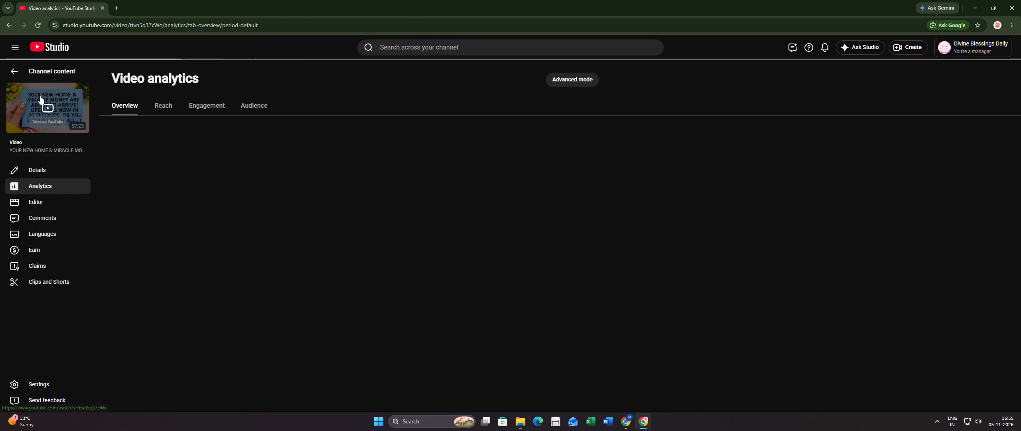
left_click(16, 73)
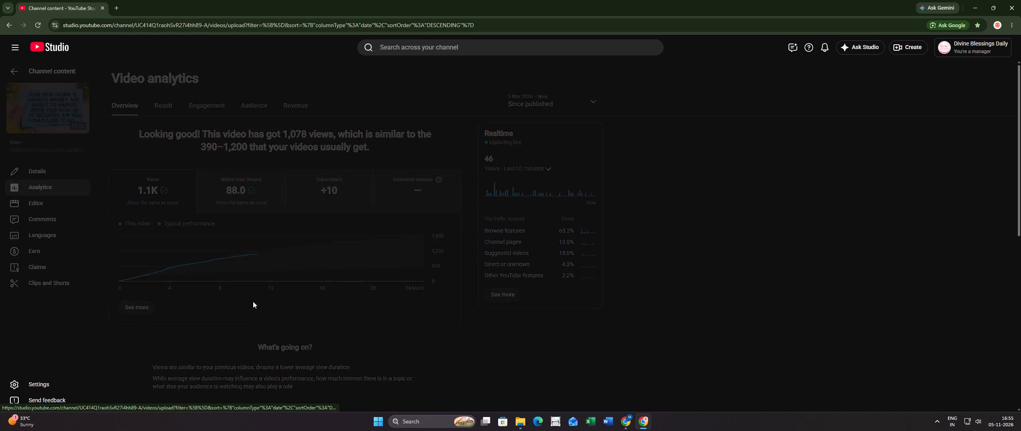
View the analytics overview of "GOD IS HEARTBROKEN! YOUR DESTINY WAS NEVER MEANT TO END THIS WAY!" and return to the video list.
left_click(209, 310)
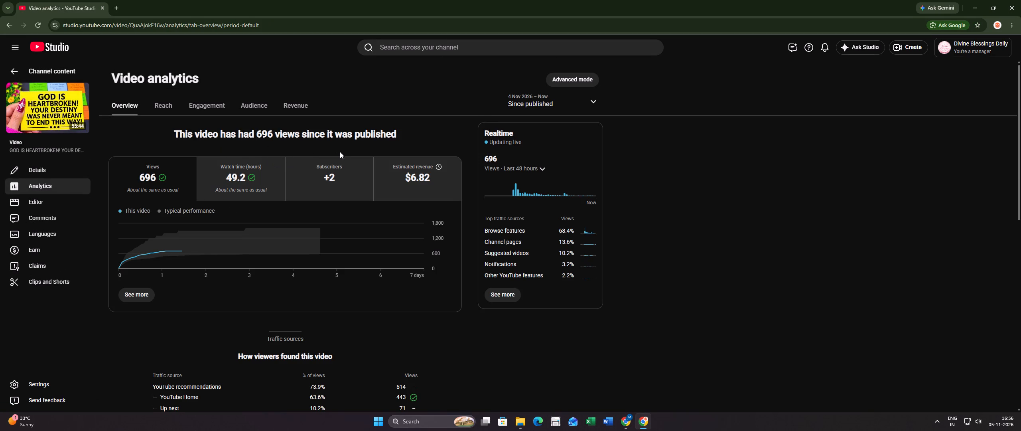
left_click(13, 72)
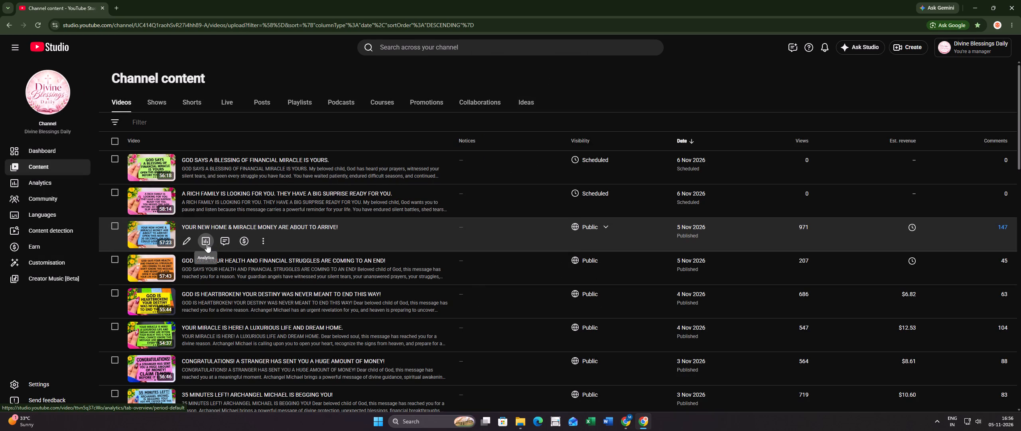
Compare the realtime views of "YOUR NEW HOME & MIRACLE MONEY ARE ABOUT TO ARRIVE!" for the last 48 hours and last 60 minutes.
left_click(206, 243)
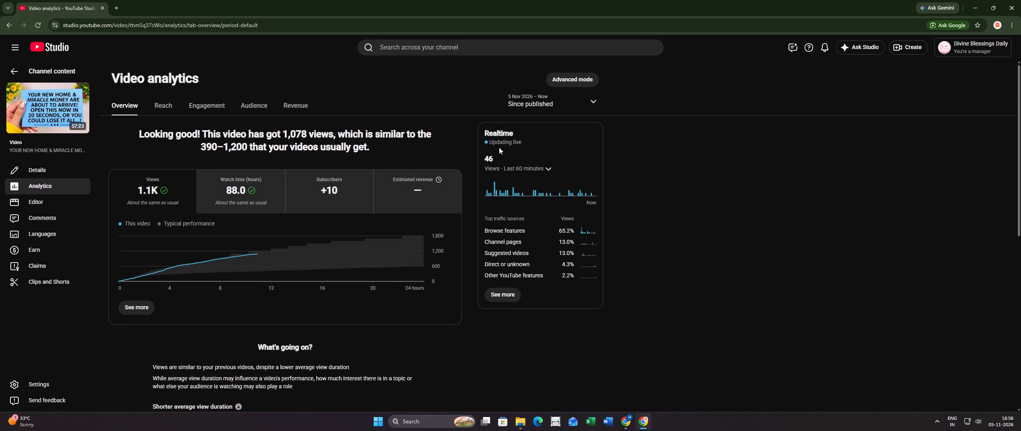
left_click(548, 170)
left_click(537, 169)
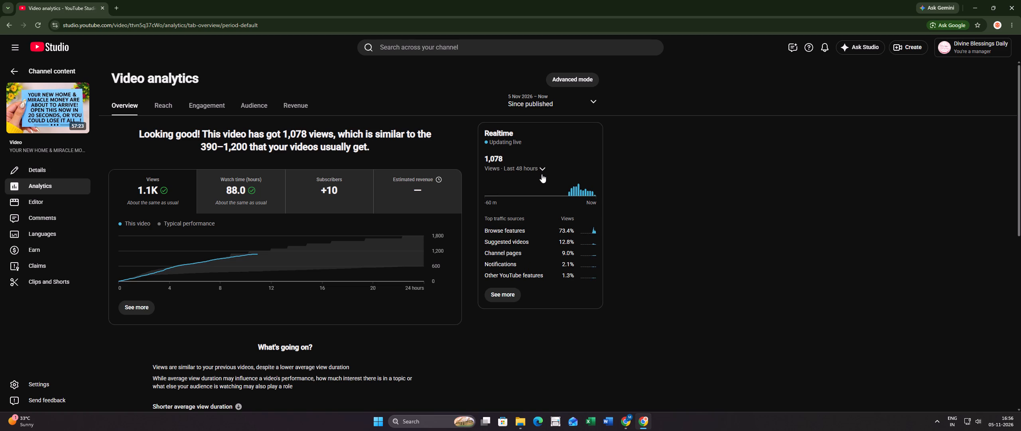
left_click(543, 171)
left_click(530, 175)
left_click(540, 168)
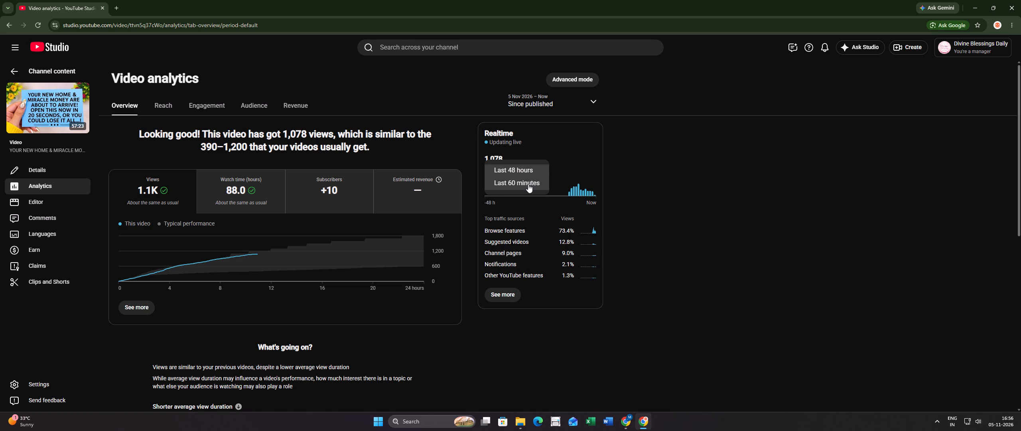
left_click(528, 184)
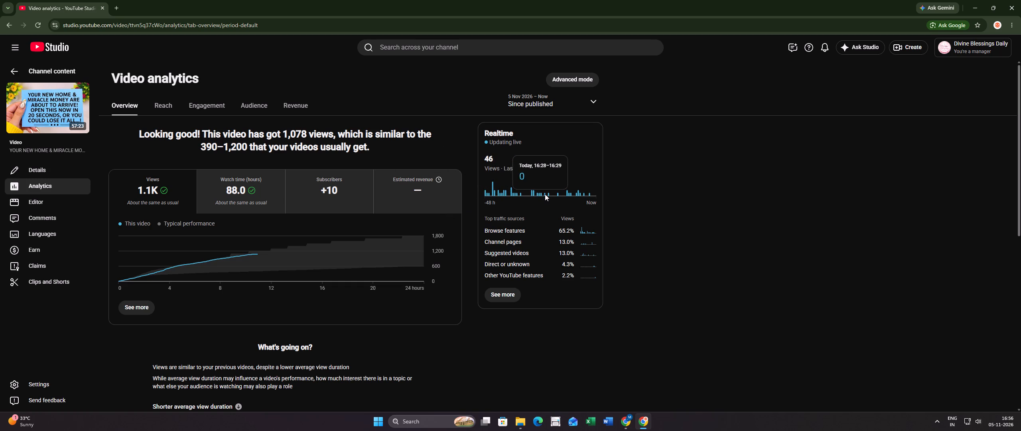
Review the engagement analytics of "YOUR NEW HOME & MIRACLE MONEY ARE ABOUT TO ARRIVE!" and return to the video list.
left_click(220, 101)
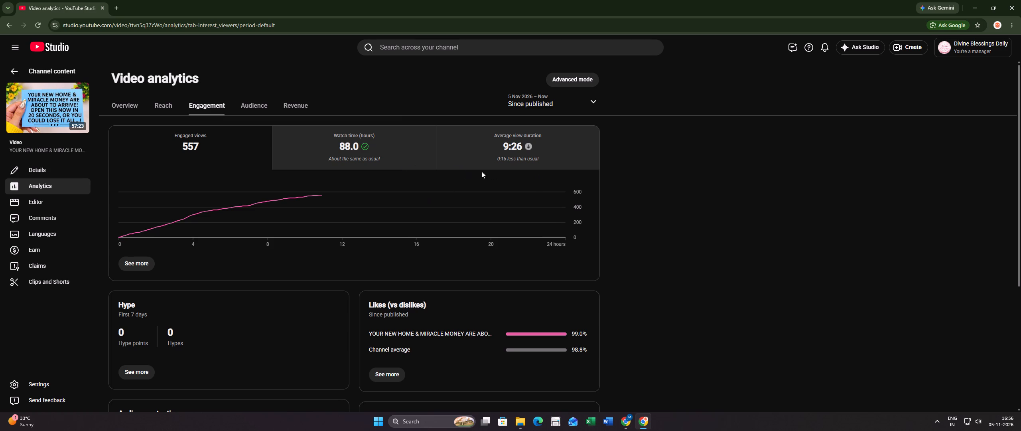
scroll(636, 369, "down", 7)
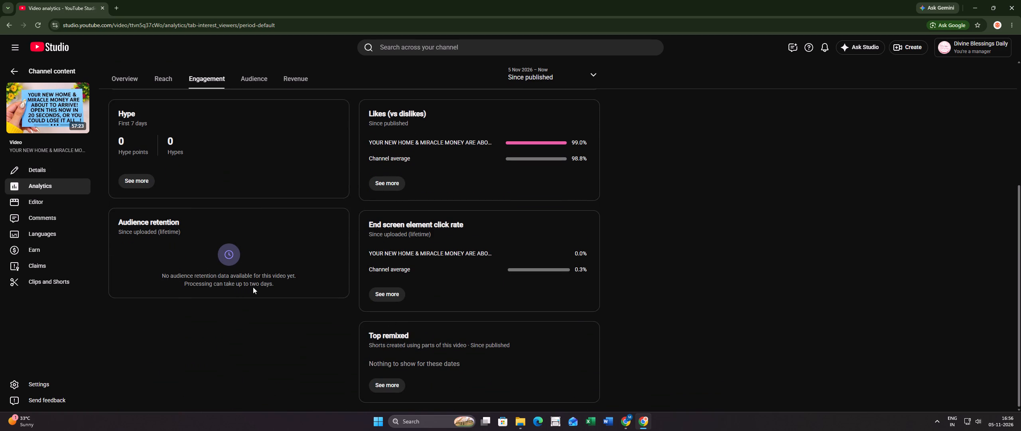
scroll(510, 314, "up", 4)
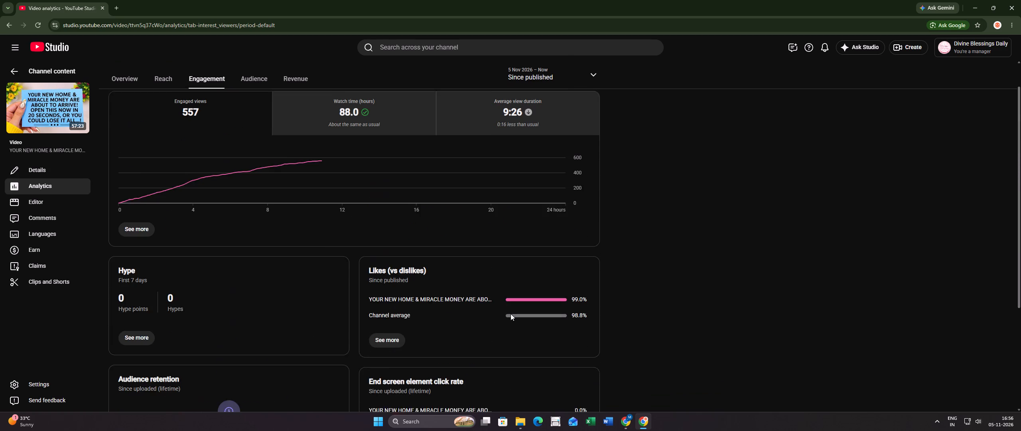
scroll(258, 258, "up", 3)
left_click(8, 74)
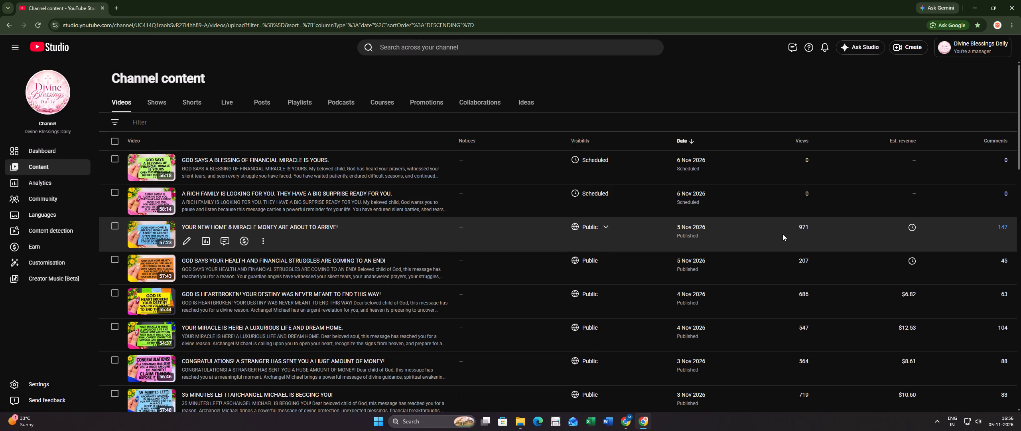
Check the engagement analytics of "GOD SAYS YOUR HEALTH AND FINANCIAL STRUGGLES ARE COMING TO AN END!" and return to the video list.
left_click(210, 275)
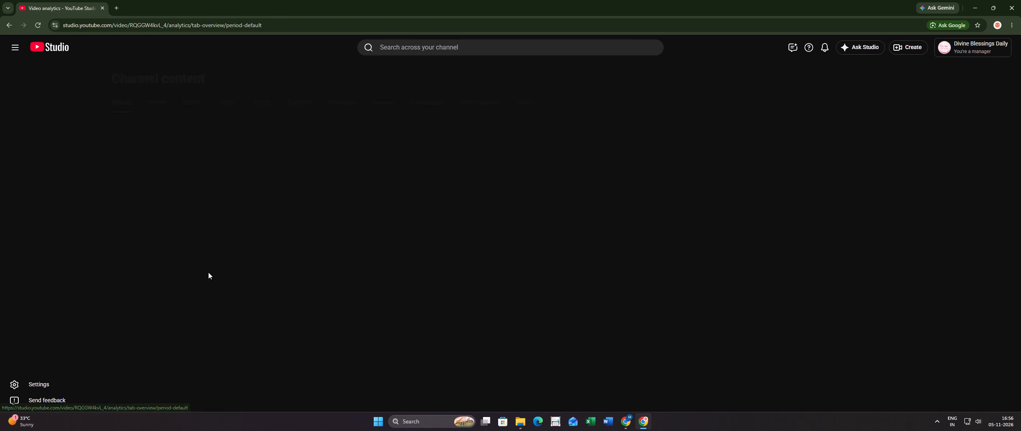
left_click(211, 104)
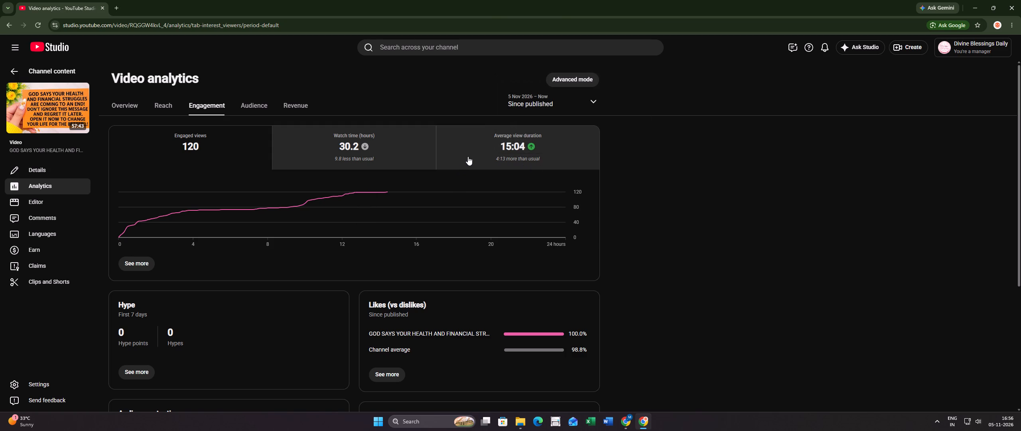
left_click(10, 73)
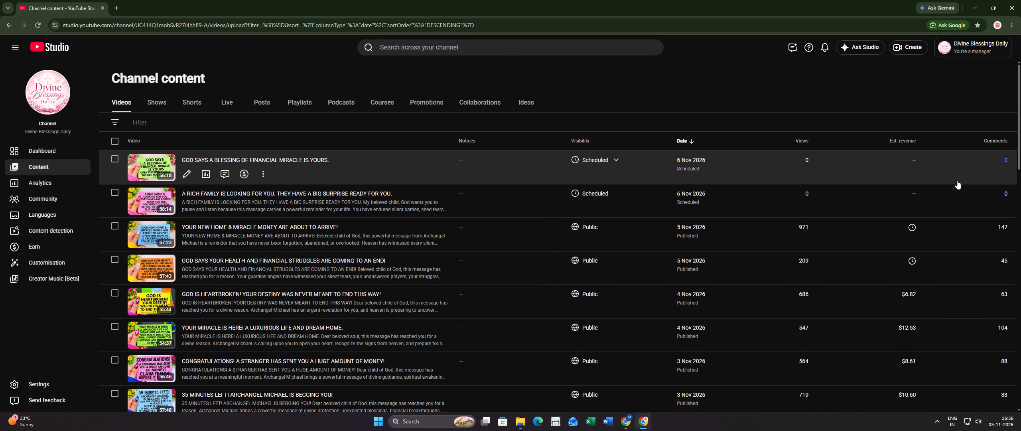
Examine the views, estimated revenue and comments of the recent November videos in the channel's video list.
scroll(947, 310, "down", 2)
scroll(947, 310, "up", 2)
scroll(947, 310, "down", 1)
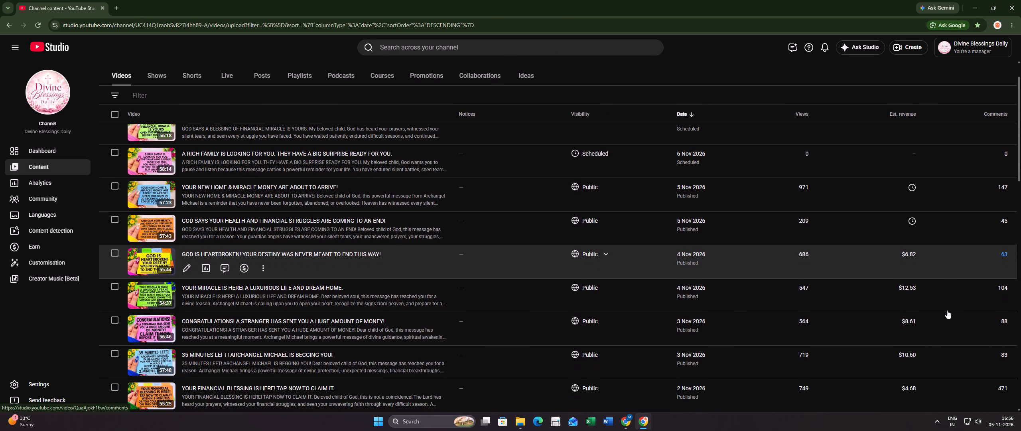
scroll(947, 310, "up", 2)
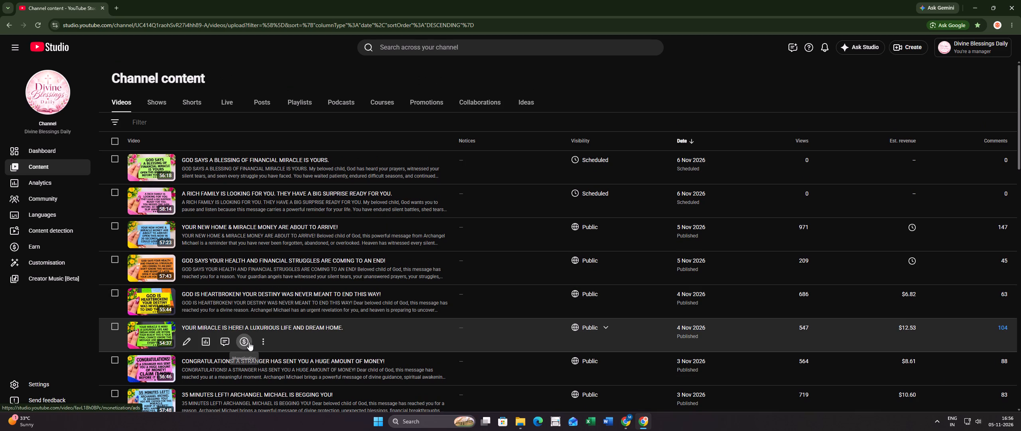
scroll(364, 306, "down", 2)
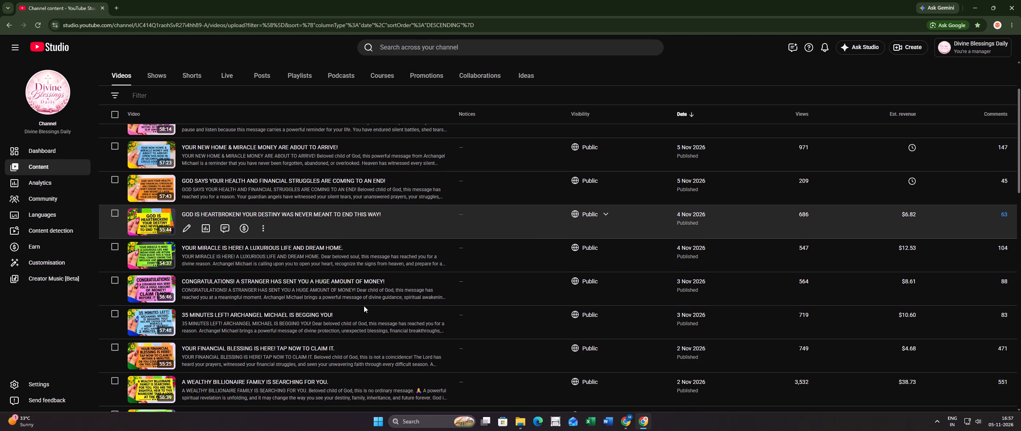
scroll(364, 305, "down", 1)
scroll(364, 305, "up", 2)
scroll(364, 305, "down", 1)
scroll(364, 305, "up", 6)
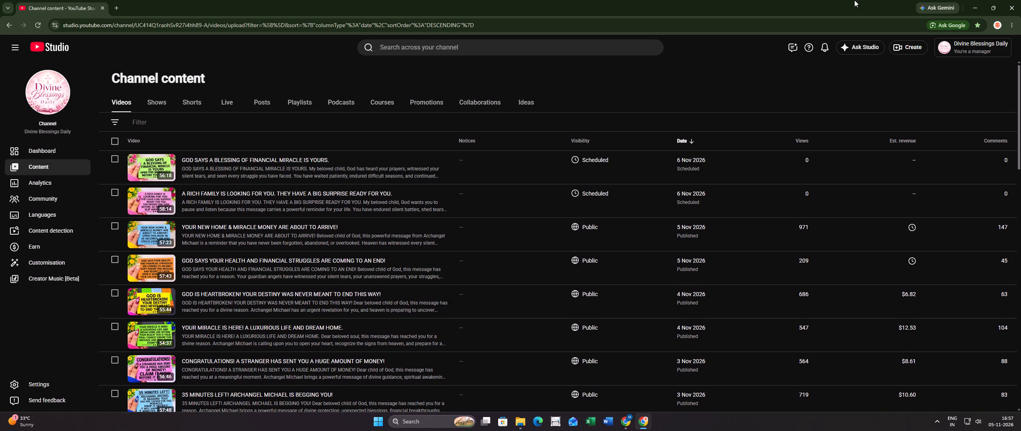
Review the channel-wide overview and revenue analytics for the last 28 days and close the YouTube Studio window.
left_click(59, 184)
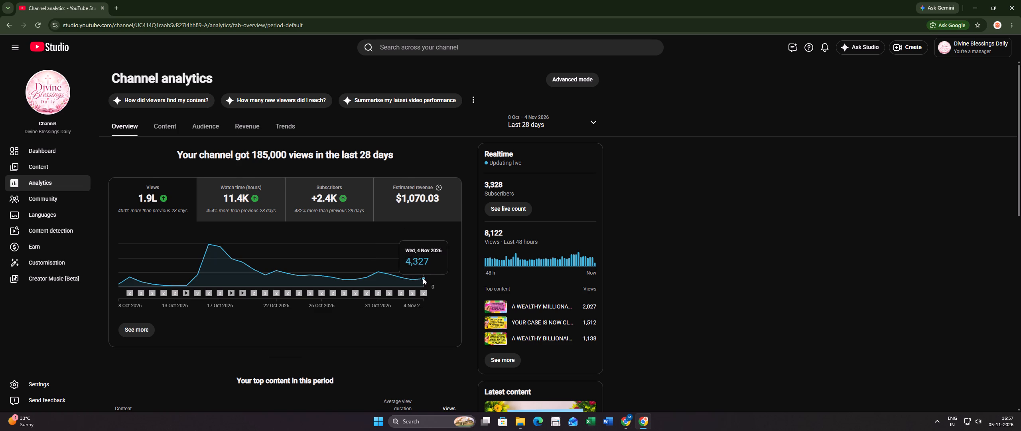
left_click(250, 123)
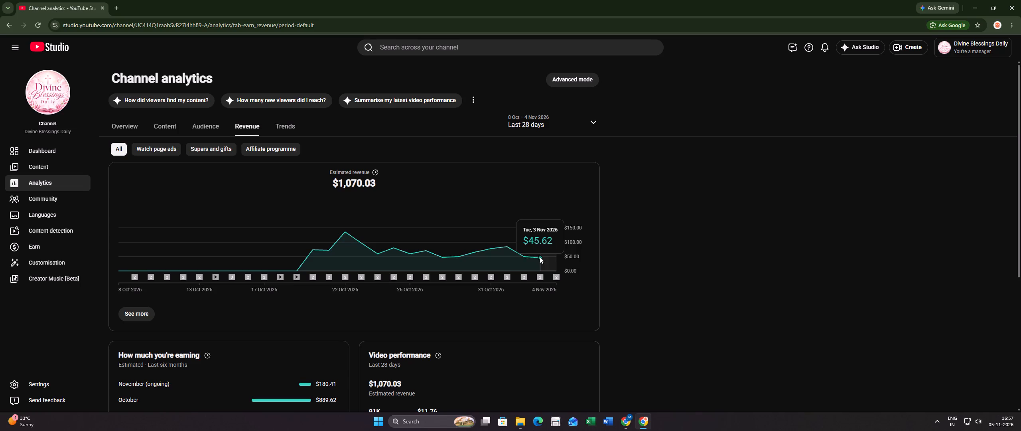